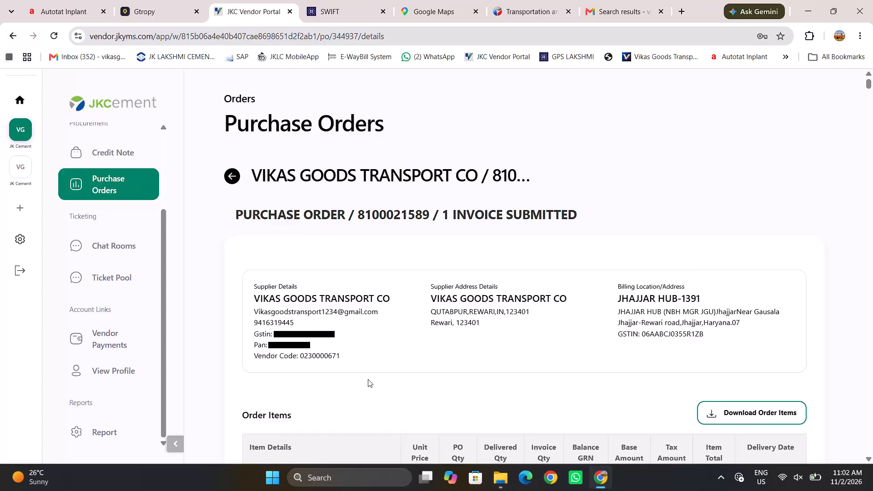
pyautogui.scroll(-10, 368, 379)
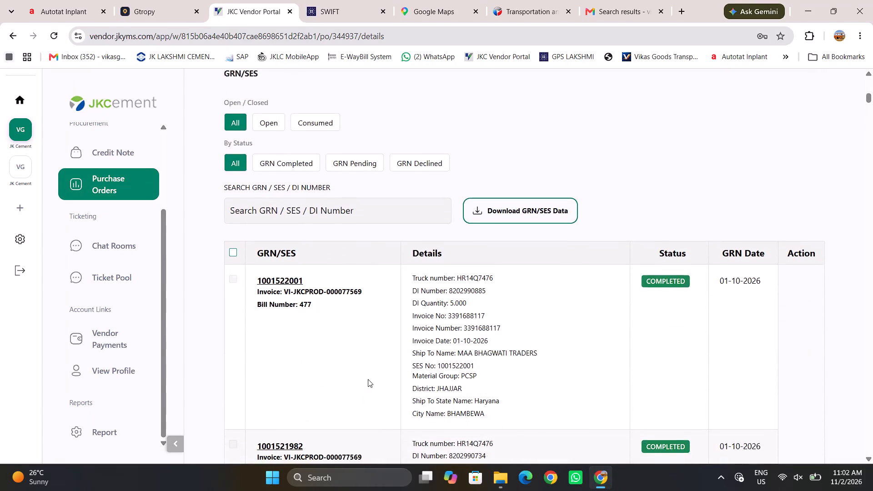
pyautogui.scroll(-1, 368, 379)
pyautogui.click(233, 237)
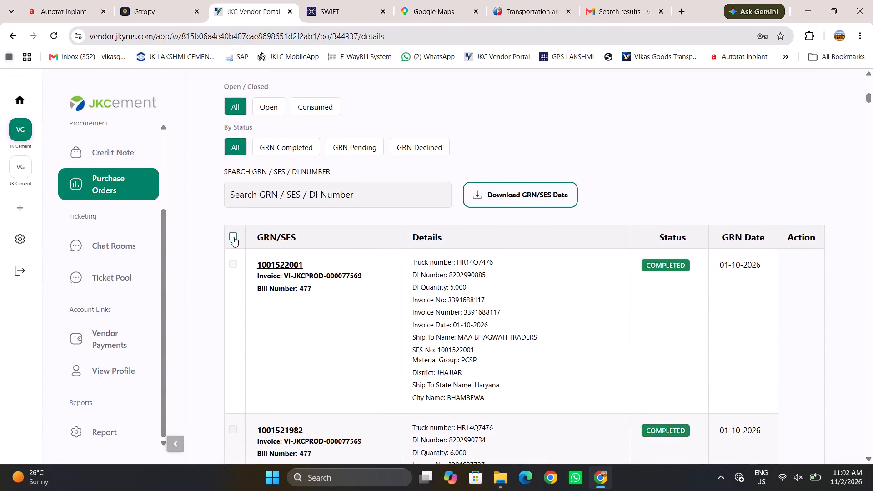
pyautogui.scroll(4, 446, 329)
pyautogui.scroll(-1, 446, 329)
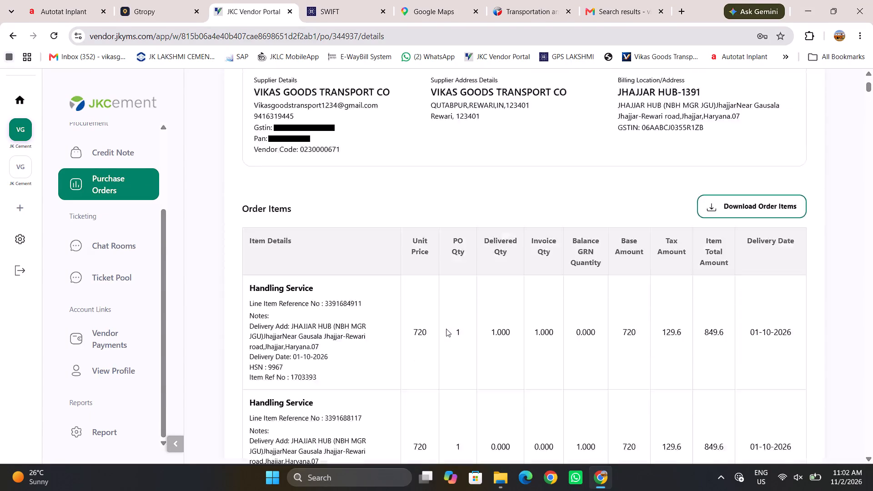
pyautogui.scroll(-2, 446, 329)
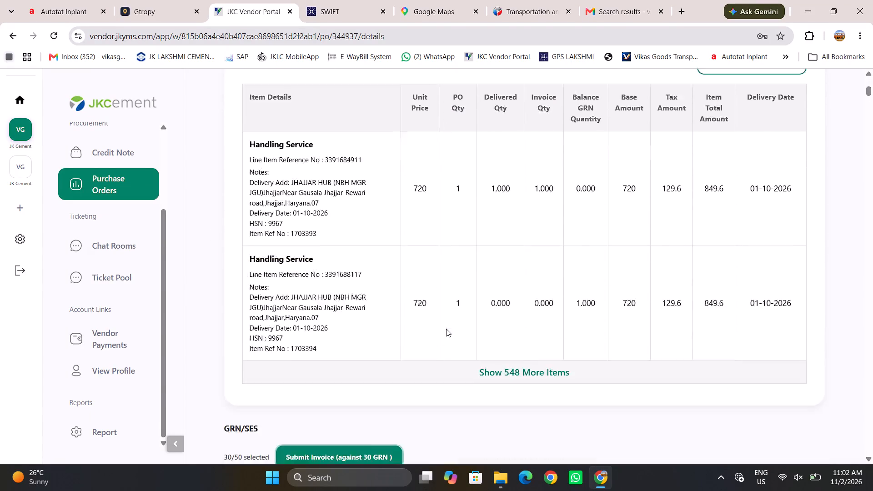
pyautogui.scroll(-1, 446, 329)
pyautogui.click(126, 186)
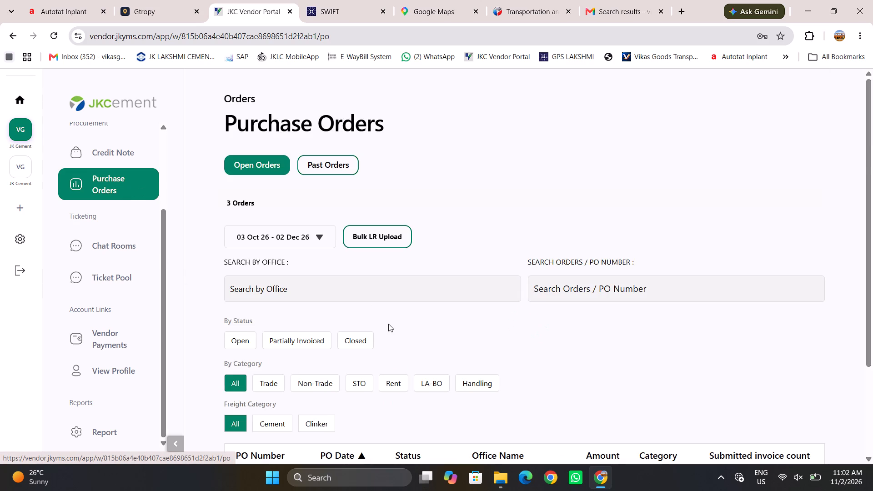
pyautogui.scroll(-4, 388, 324)
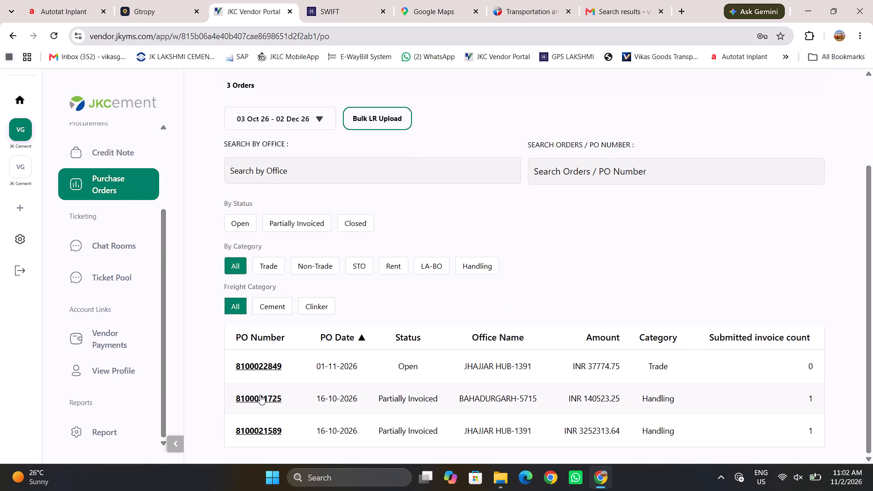
pyautogui.click(262, 430)
pyautogui.scroll(-1, 249, 235)
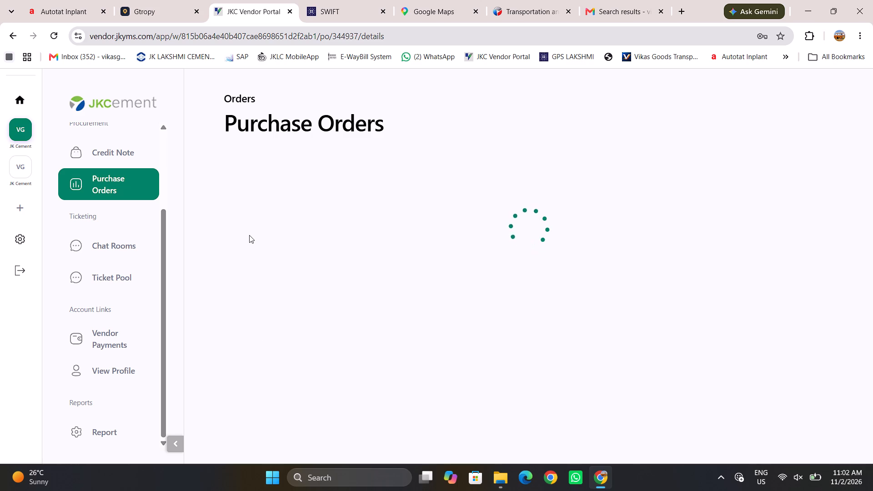
pyautogui.scroll(-1, 249, 235)
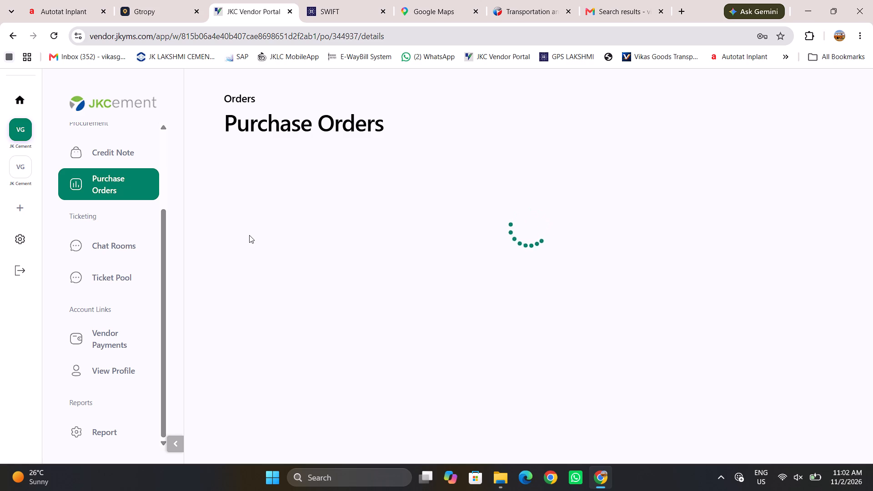
pyautogui.scroll(-2, 249, 235)
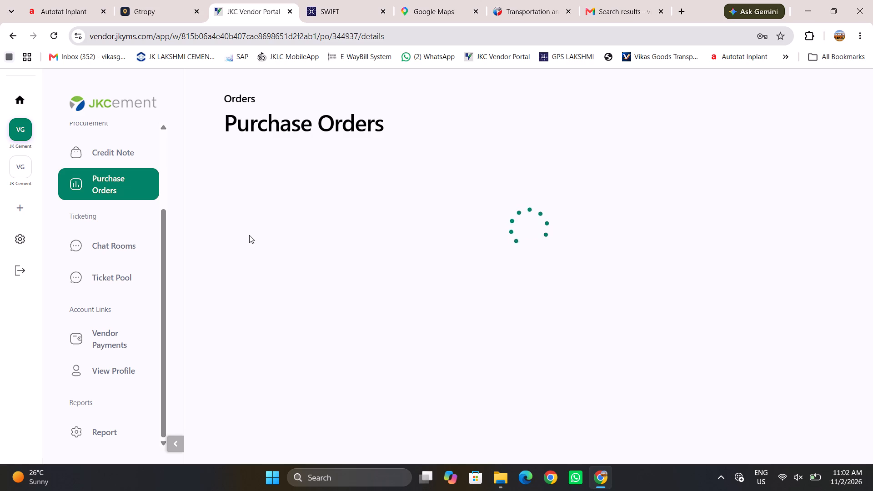
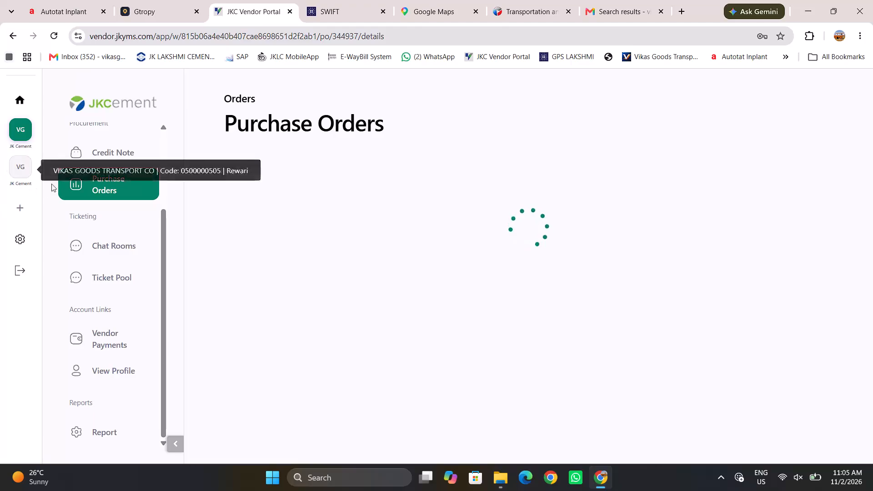
pyautogui.click(100, 199)
pyautogui.scroll(-4, 325, 353)
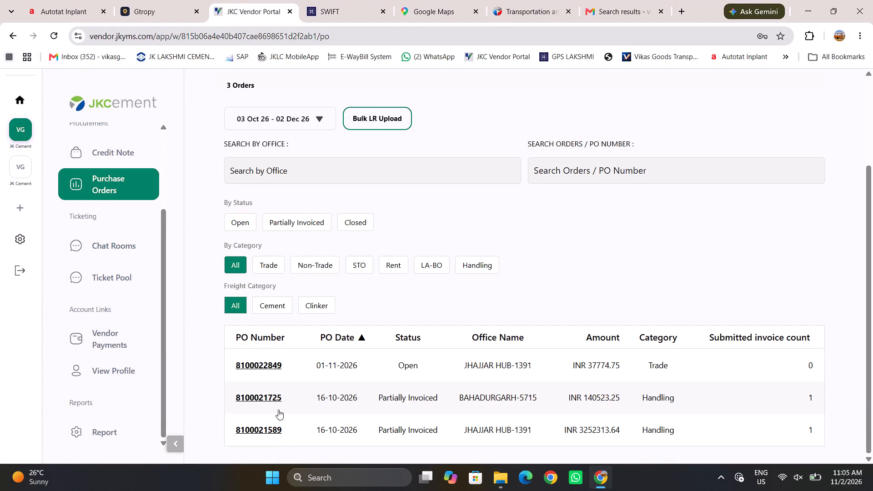
pyautogui.click(277, 395)
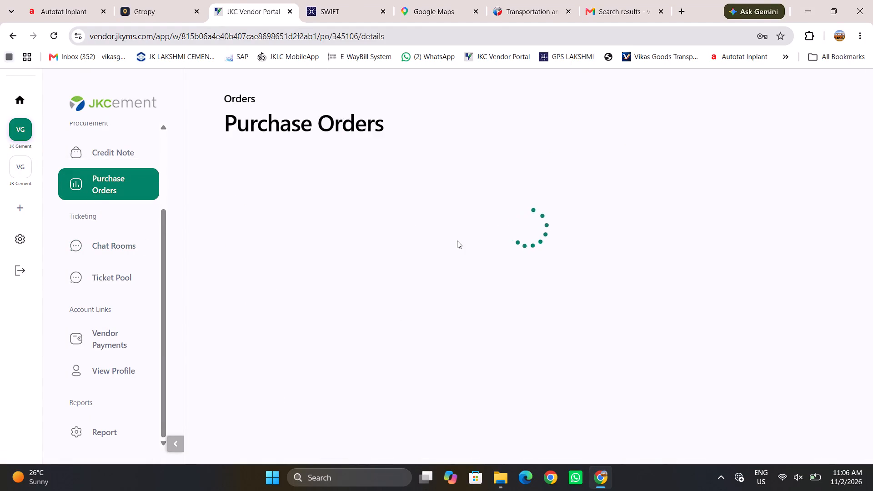
pyautogui.scroll(-11, 457, 240)
pyautogui.scroll(3, 457, 240)
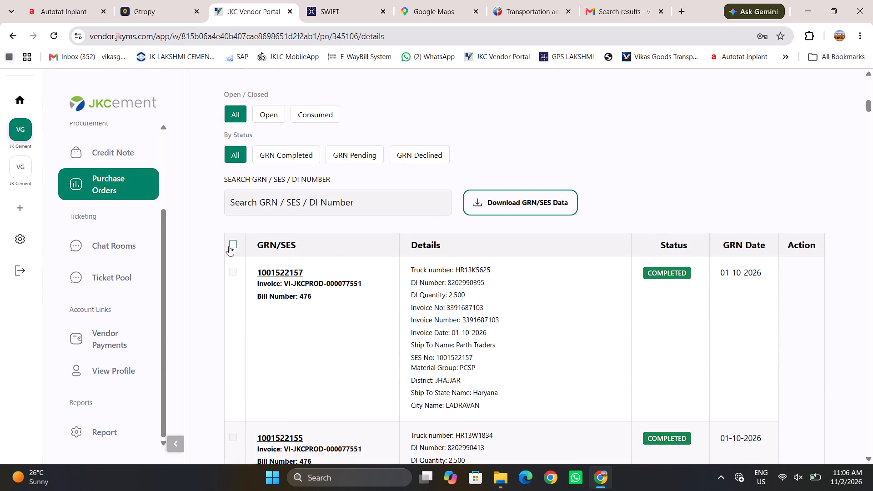
pyautogui.click(228, 246)
pyautogui.click(235, 246)
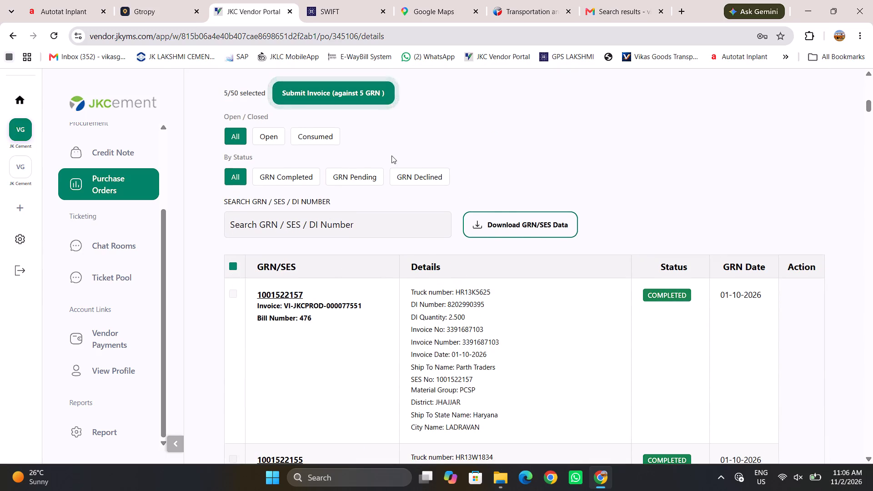
# Check the selected GRN/SES entries and start submitting an invoice against them.
pyautogui.scroll(2, 391, 155)
pyautogui.scroll(-11, 397, 313)
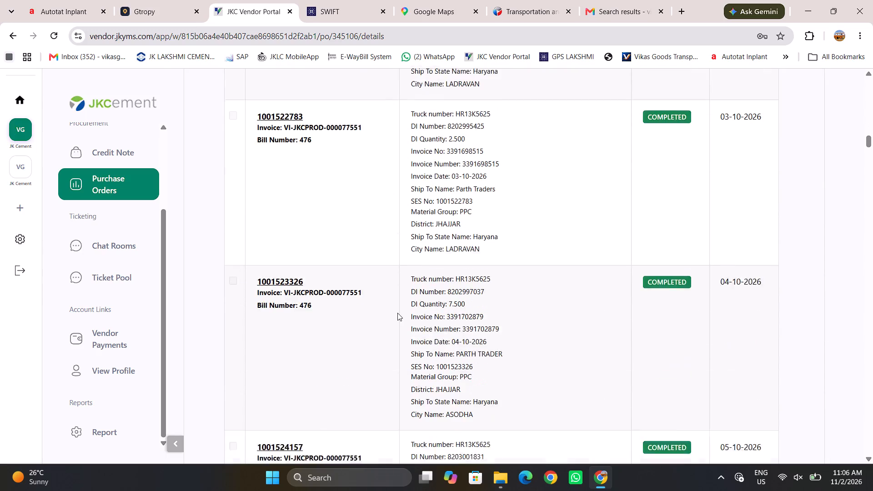
pyautogui.scroll(-3, 397, 313)
pyautogui.scroll(11, 397, 313)
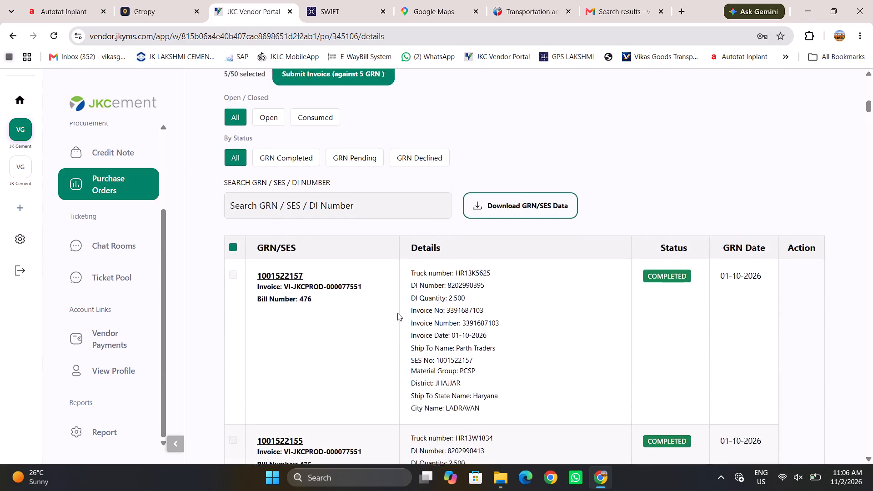
pyautogui.scroll(3, 397, 313)
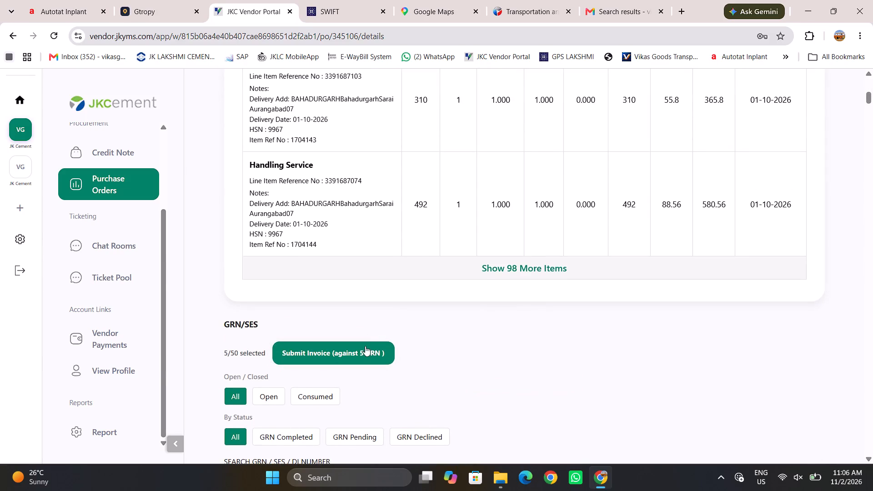
pyautogui.click(365, 347)
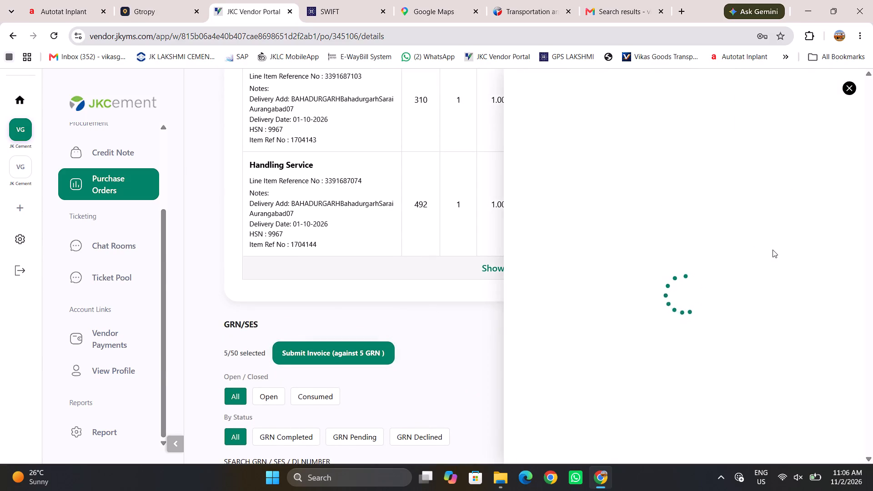
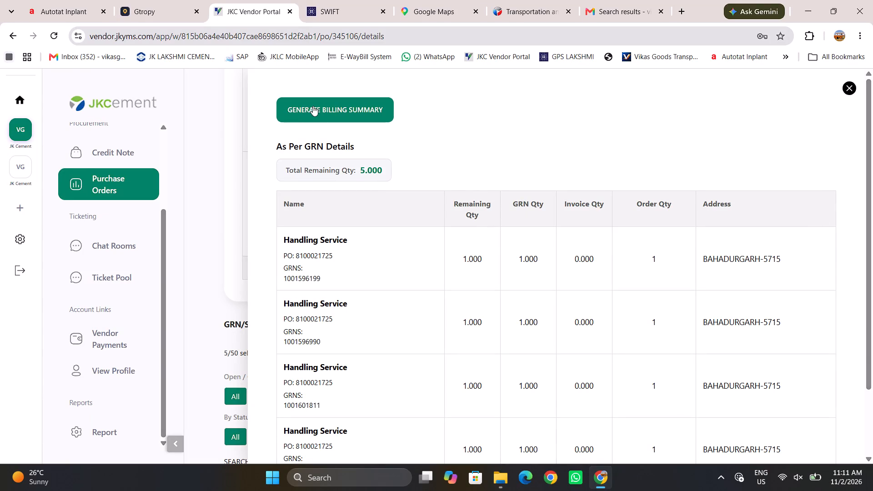
pyautogui.hscroll(2, 416, 256)
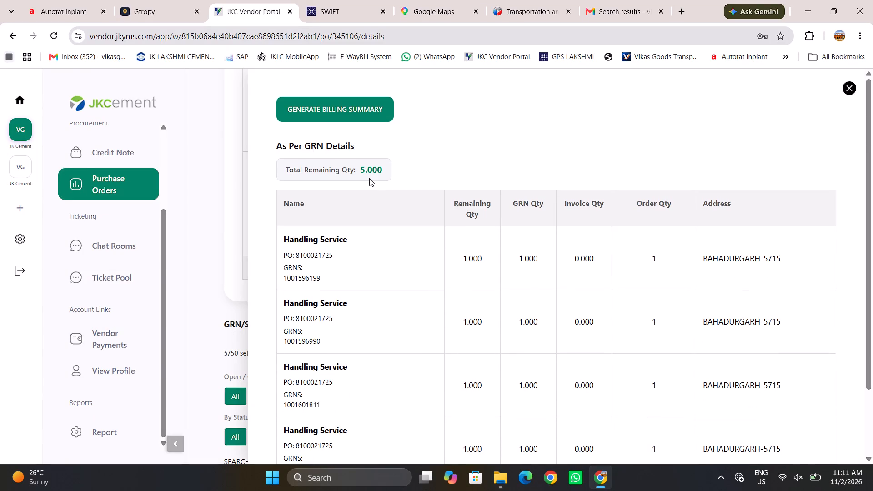
pyautogui.click(341, 110)
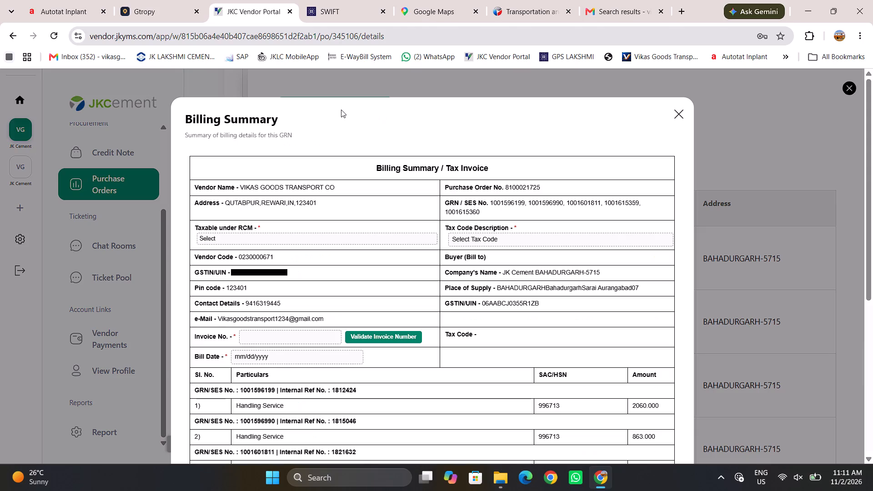
# Set Taxable under RCM to No and the tax code description to GST: IN: CGST(9%) SGST(9%) - GC.
pyautogui.click(335, 240)
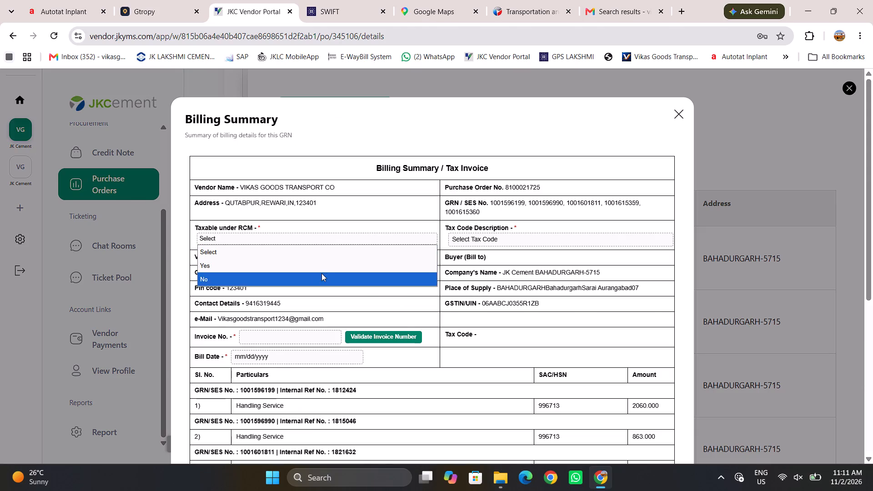
pyautogui.click(321, 273)
pyautogui.click(510, 243)
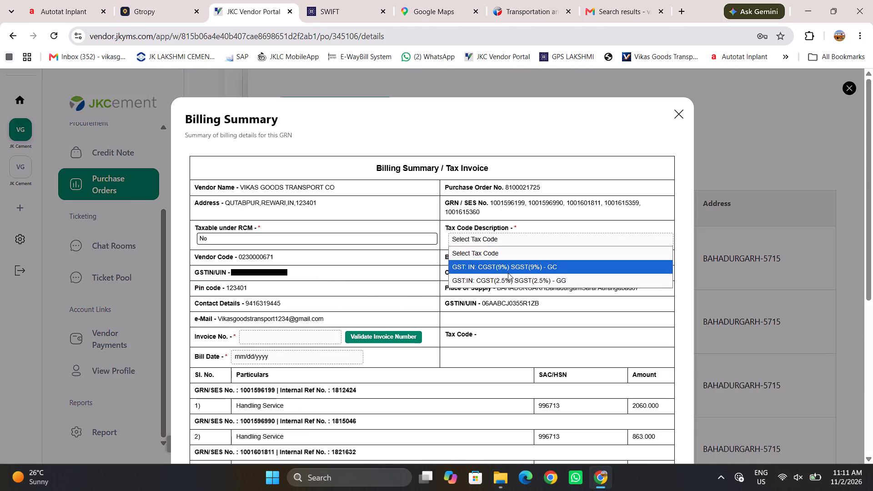
pyautogui.click(508, 273)
# Enter invoice number 479 with bill date 2 November 2026 and validate the invoice number.
pyautogui.click(285, 341)
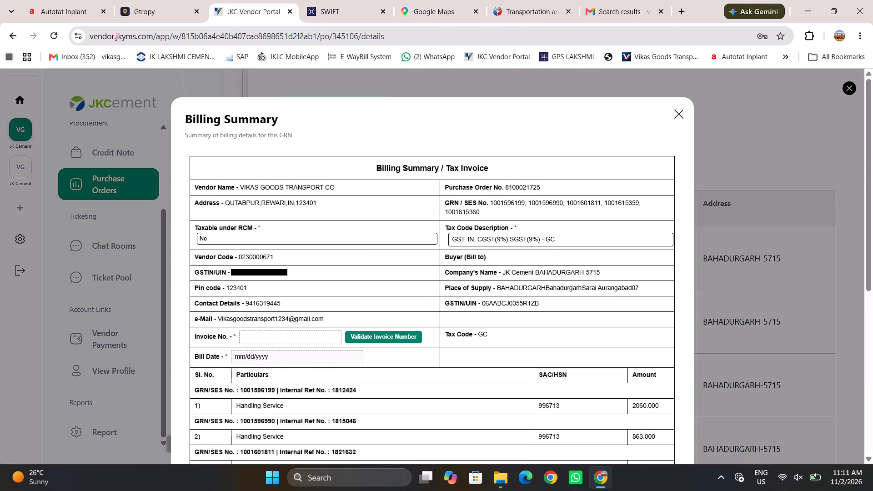
pyautogui.write('479')
pyautogui.click(277, 362)
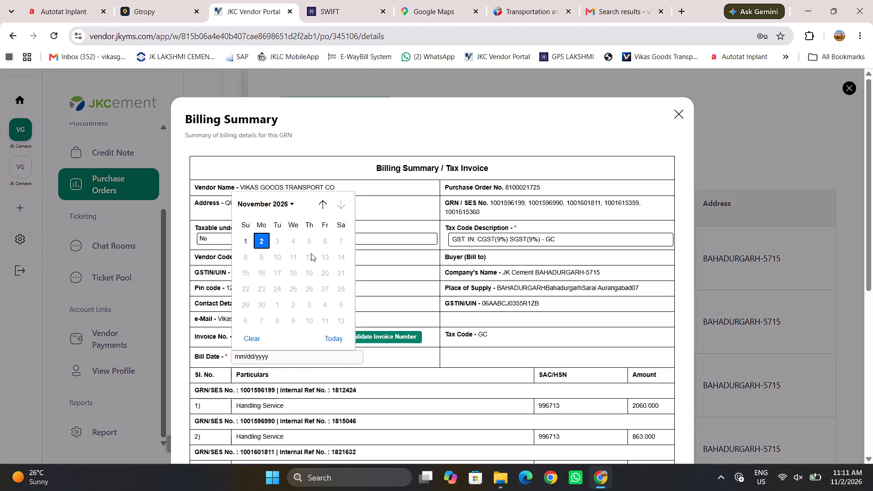
pyautogui.click(266, 243)
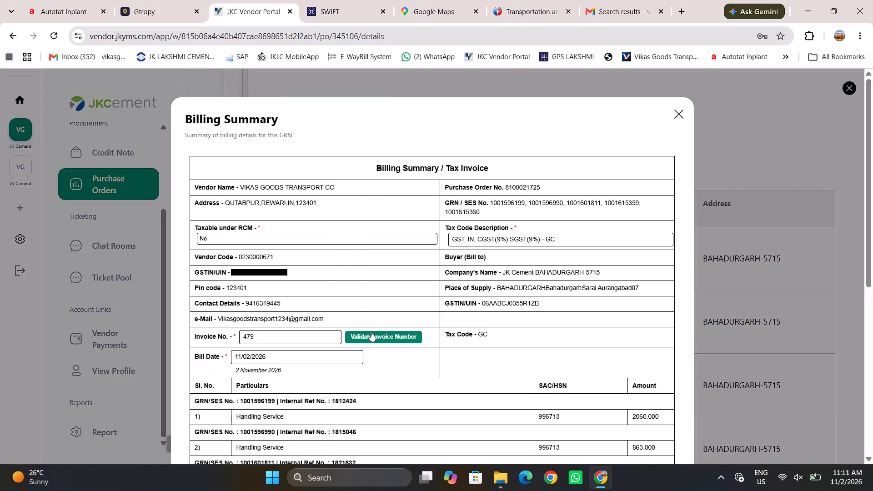
pyautogui.click(376, 335)
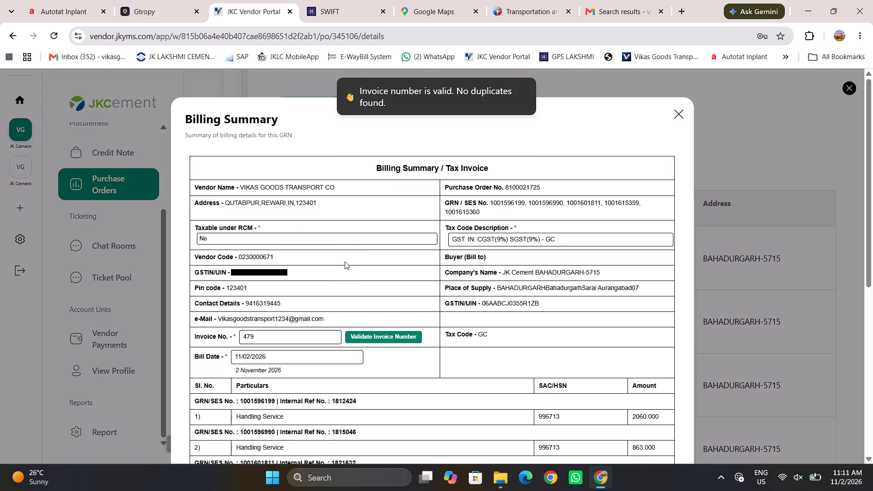
# Check the billing summary's line items and tax totals, and download the summary to move on.
pyautogui.scroll(-7, 333, 287)
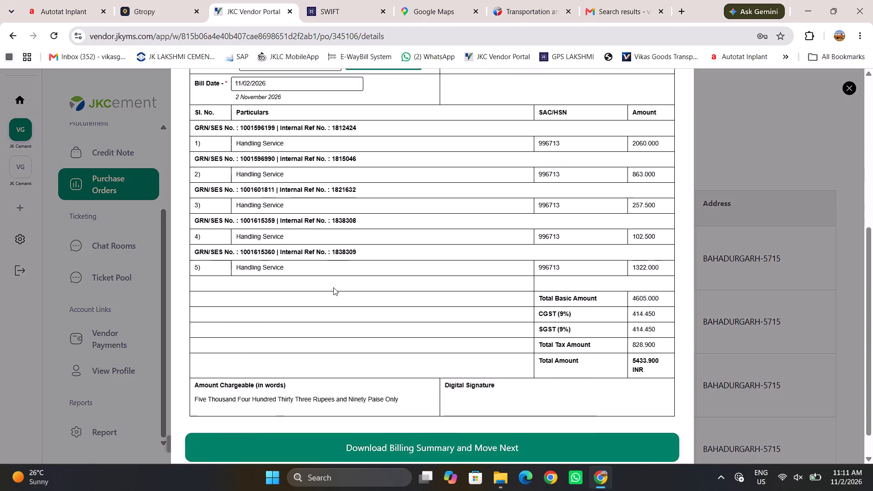
pyautogui.scroll(-2, 333, 287)
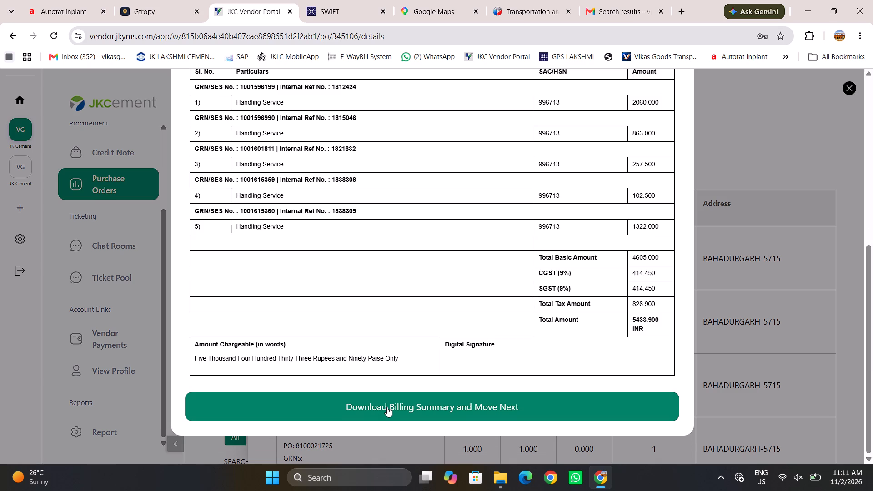
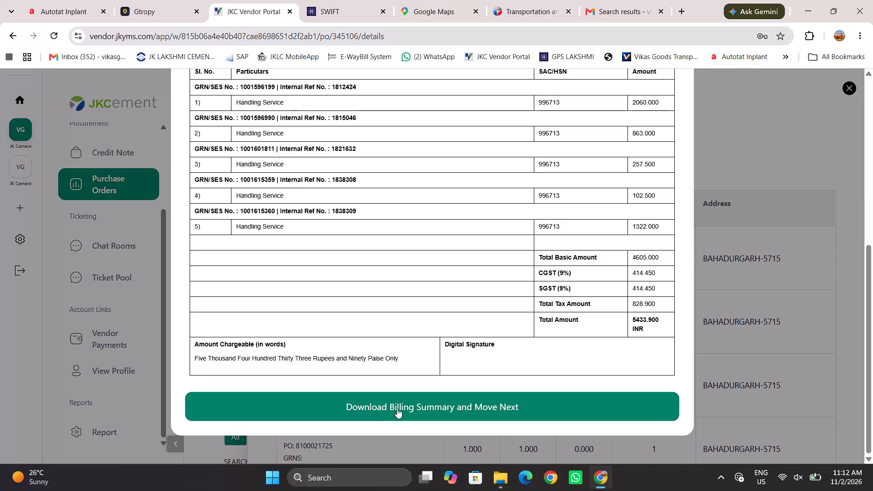
# Download the billing summary and set the save location to the BILL > Bill 2026 folder in Google Drive's My Drive.
pyautogui.click(397, 408)
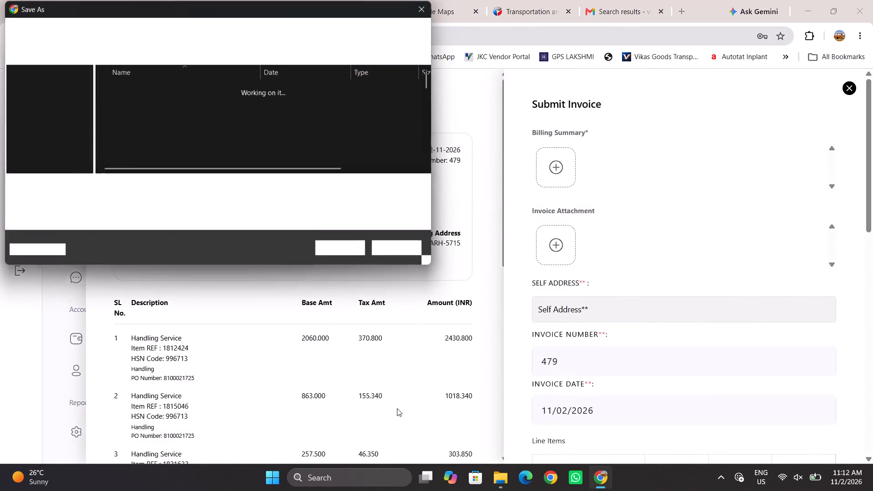
pyautogui.scroll(-4, 56, 153)
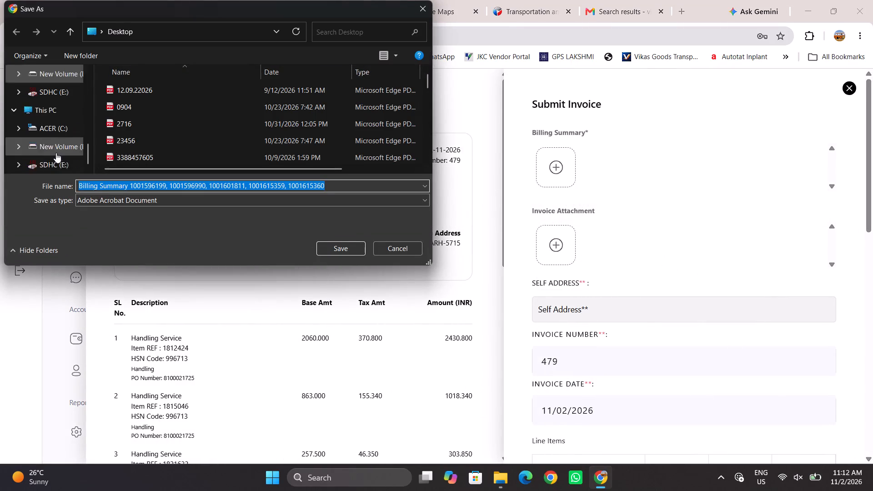
pyautogui.scroll(-2, 56, 153)
pyautogui.click(56, 108)
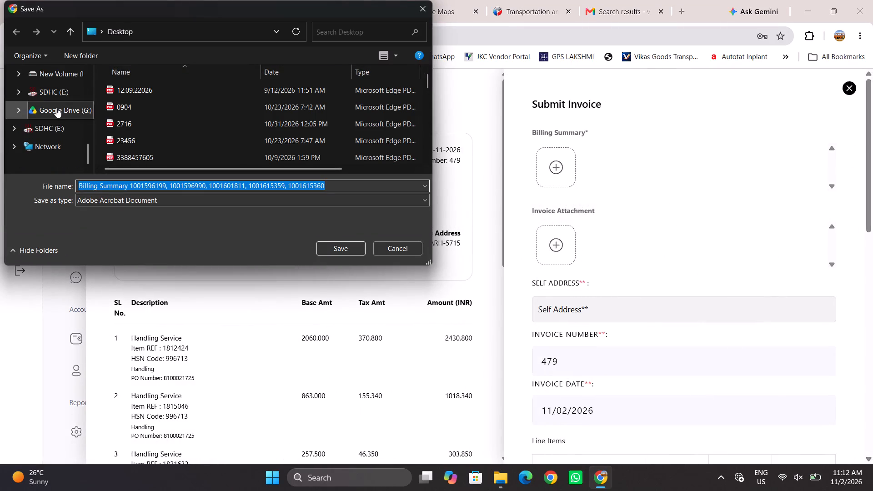
pyautogui.doubleClick(145, 94)
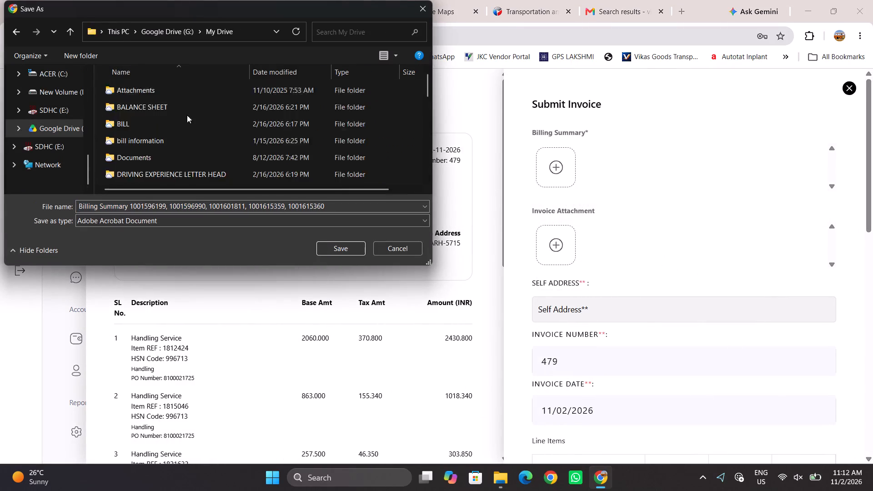
pyautogui.scroll(-4, 193, 120)
pyautogui.scroll(8, 193, 120)
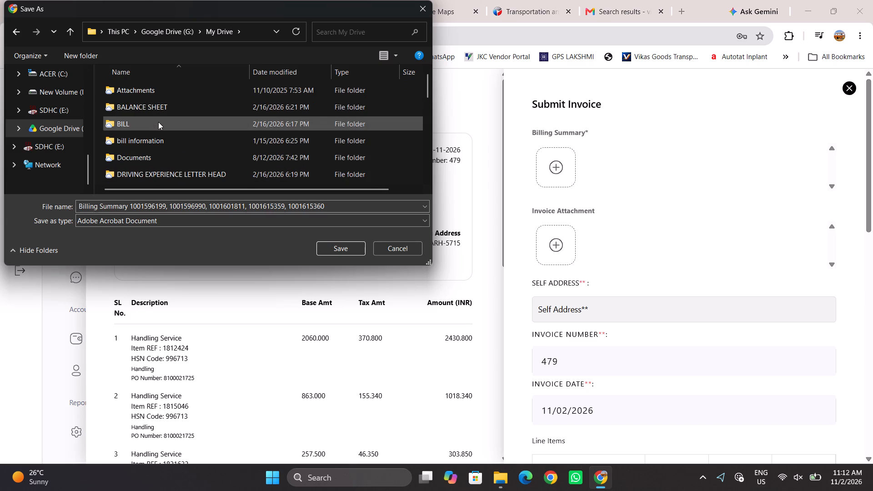
pyautogui.doubleClick(158, 122)
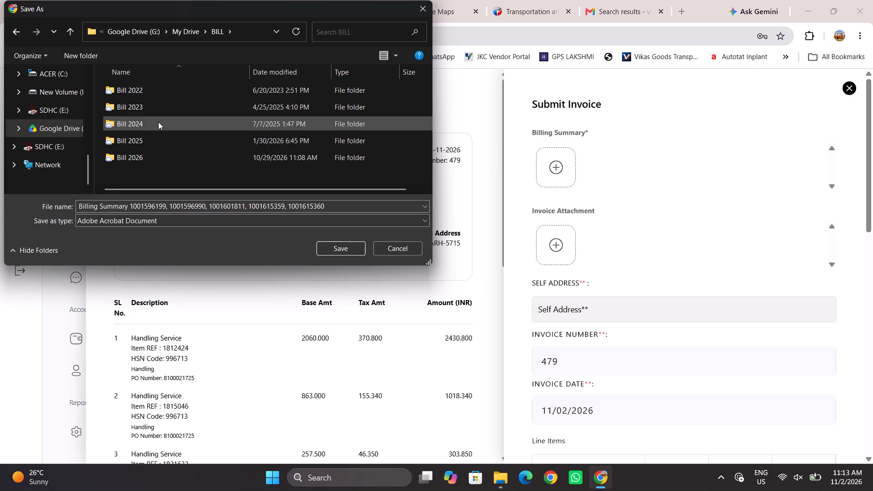
pyautogui.doubleClick(164, 154)
pyautogui.scroll(-17, 238, 151)
pyautogui.scroll(-5, 238, 151)
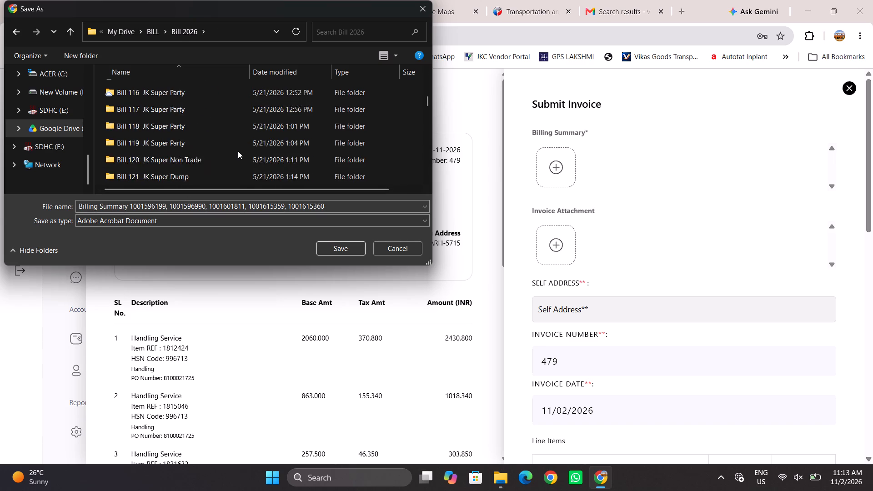
pyautogui.scroll(-20, 238, 151)
pyautogui.scroll(-14, 238, 151)
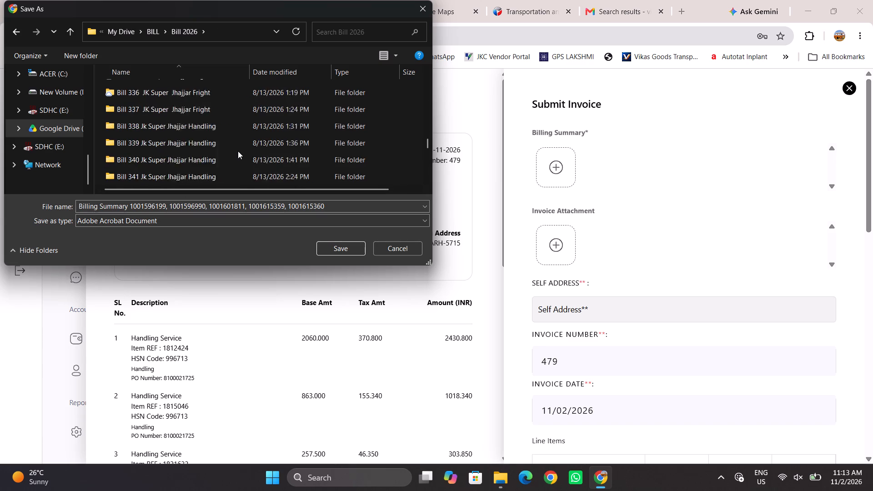
pyautogui.scroll(-20, 238, 151)
pyautogui.scroll(-9, 238, 151)
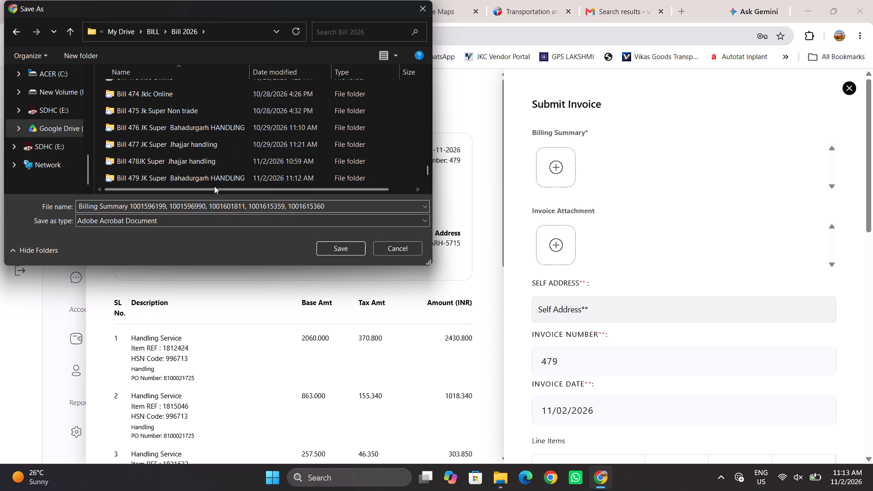
pyautogui.click(214, 183)
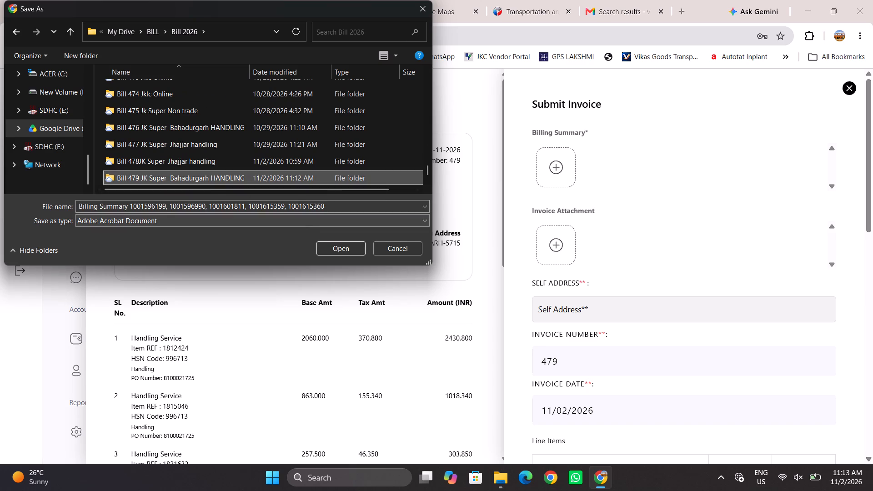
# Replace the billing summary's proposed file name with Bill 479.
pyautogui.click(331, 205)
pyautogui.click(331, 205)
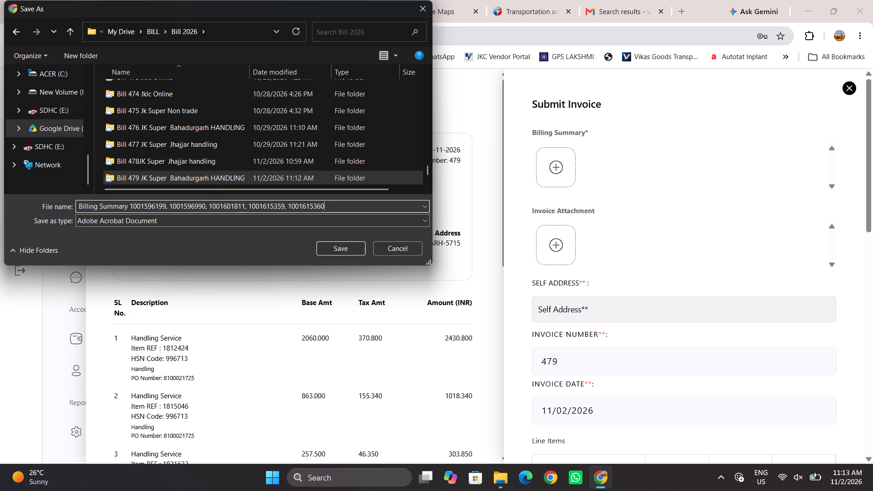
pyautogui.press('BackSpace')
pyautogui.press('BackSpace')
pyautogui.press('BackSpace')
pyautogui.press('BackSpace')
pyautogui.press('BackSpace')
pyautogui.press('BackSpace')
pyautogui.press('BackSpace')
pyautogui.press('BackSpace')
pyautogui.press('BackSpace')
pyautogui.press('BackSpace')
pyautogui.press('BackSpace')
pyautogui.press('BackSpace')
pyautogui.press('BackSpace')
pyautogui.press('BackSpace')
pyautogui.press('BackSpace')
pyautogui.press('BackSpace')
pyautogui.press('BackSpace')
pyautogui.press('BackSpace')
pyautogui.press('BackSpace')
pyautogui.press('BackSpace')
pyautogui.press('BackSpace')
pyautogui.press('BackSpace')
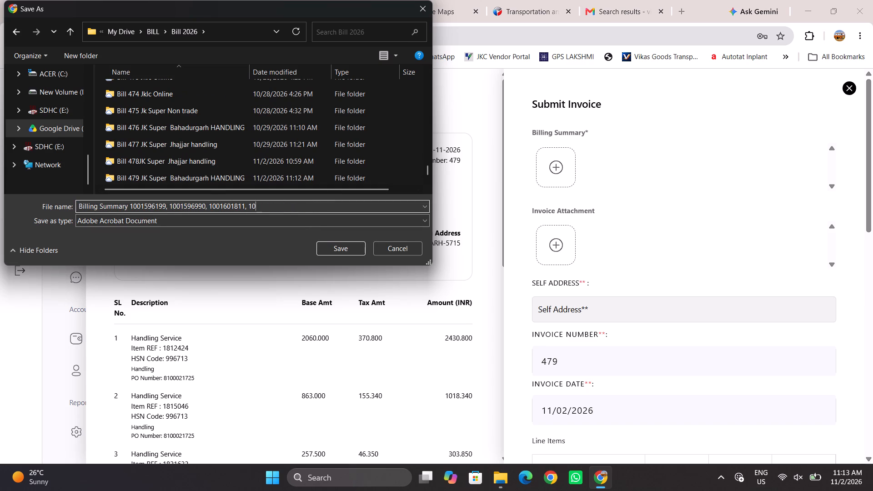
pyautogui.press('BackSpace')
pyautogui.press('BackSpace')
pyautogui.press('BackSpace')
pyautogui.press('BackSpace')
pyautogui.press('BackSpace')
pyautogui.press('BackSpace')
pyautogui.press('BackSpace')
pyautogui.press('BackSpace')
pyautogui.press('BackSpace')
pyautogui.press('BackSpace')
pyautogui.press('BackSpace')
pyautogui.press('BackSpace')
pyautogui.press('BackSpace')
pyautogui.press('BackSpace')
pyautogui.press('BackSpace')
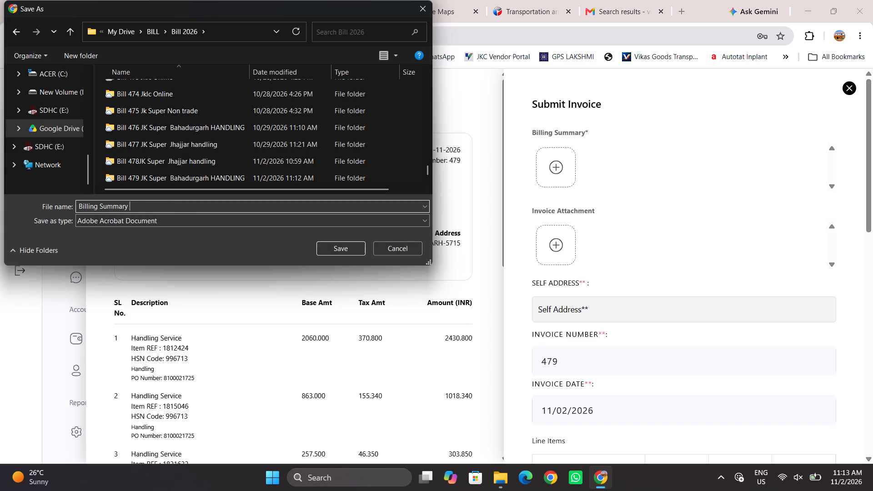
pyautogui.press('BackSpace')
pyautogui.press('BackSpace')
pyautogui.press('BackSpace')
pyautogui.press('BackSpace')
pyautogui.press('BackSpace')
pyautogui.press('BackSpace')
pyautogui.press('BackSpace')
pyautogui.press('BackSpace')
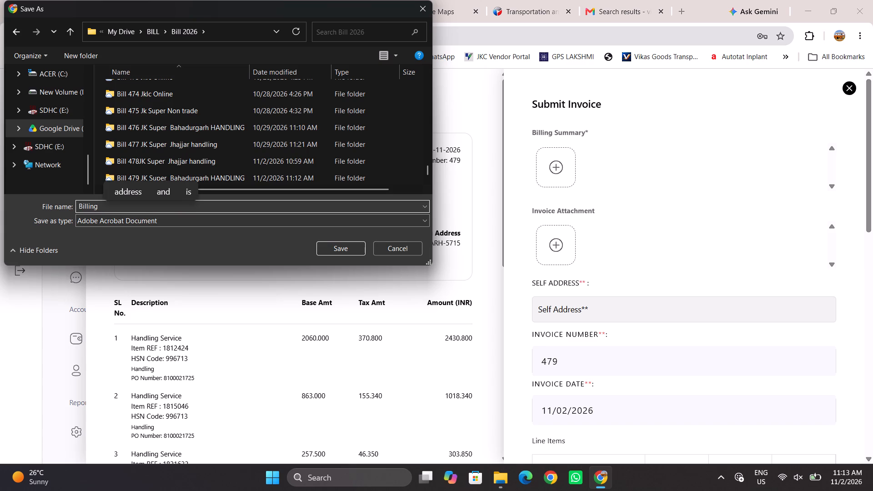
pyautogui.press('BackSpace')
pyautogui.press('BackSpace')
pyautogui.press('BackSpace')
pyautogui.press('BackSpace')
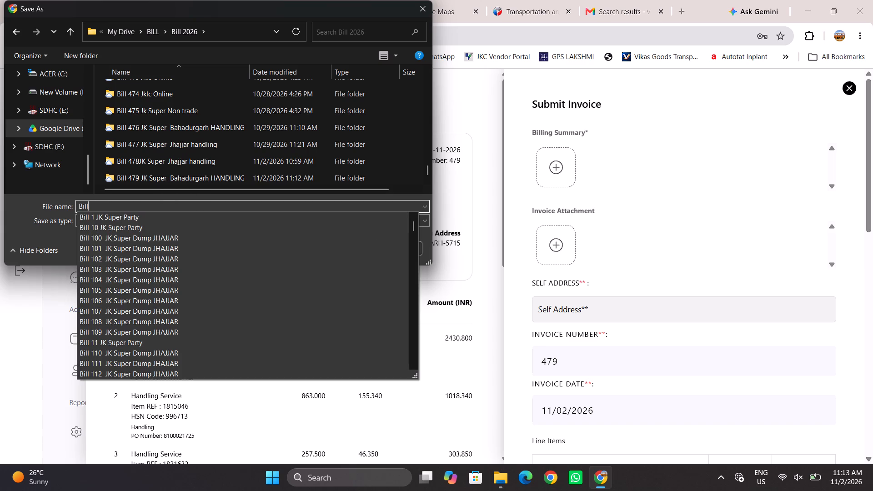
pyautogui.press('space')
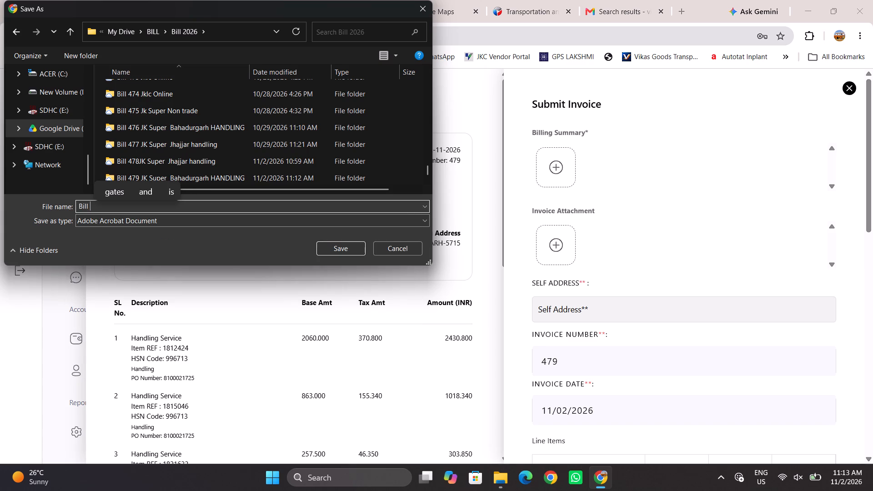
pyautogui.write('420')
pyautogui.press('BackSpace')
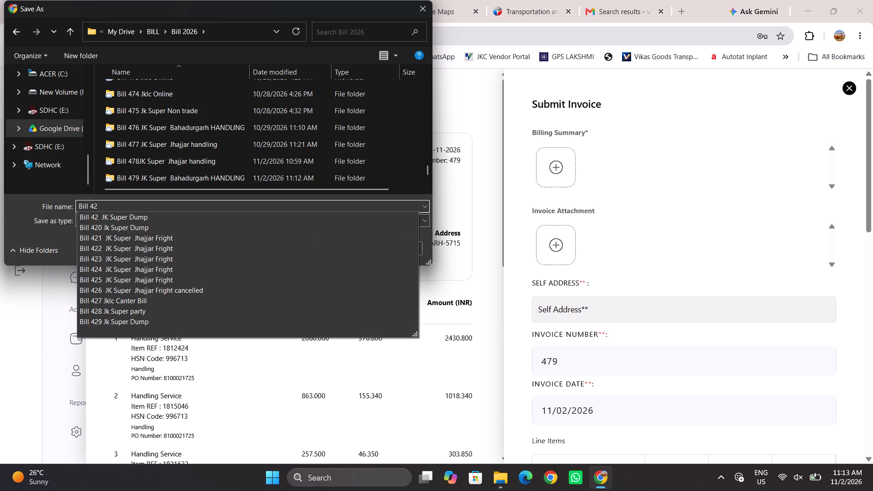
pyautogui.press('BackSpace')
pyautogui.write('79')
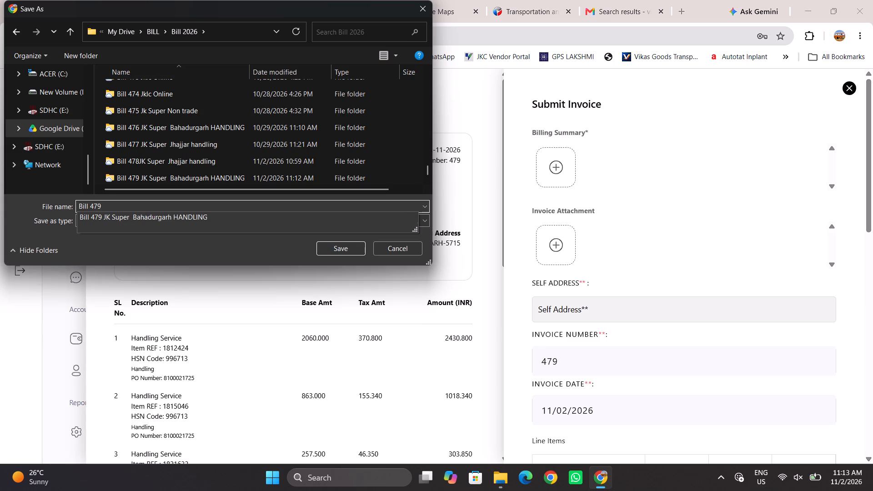
# In the folder Bill 479 JK Super Bahadurgarh HANDLING, delete the old PDFs Bill 476 s and 476.
pyautogui.click(258, 175)
pyautogui.doubleClick(258, 175)
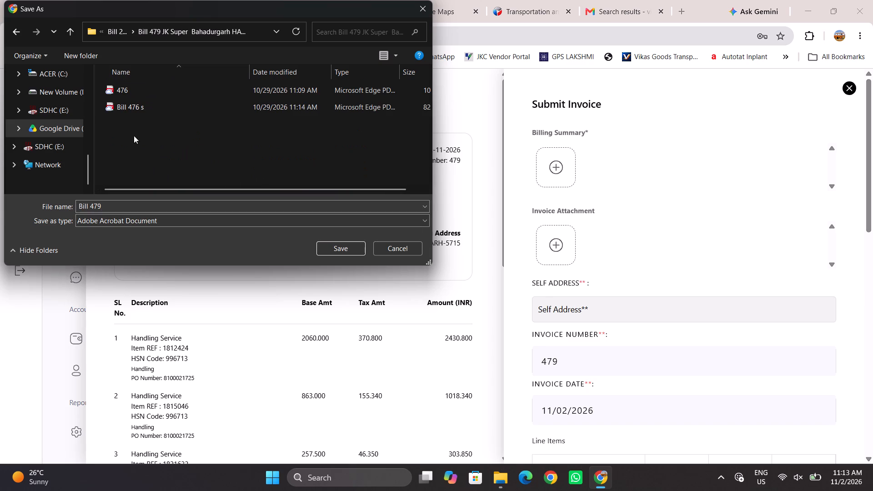
pyautogui.click(161, 107)
pyautogui.press('Delete')
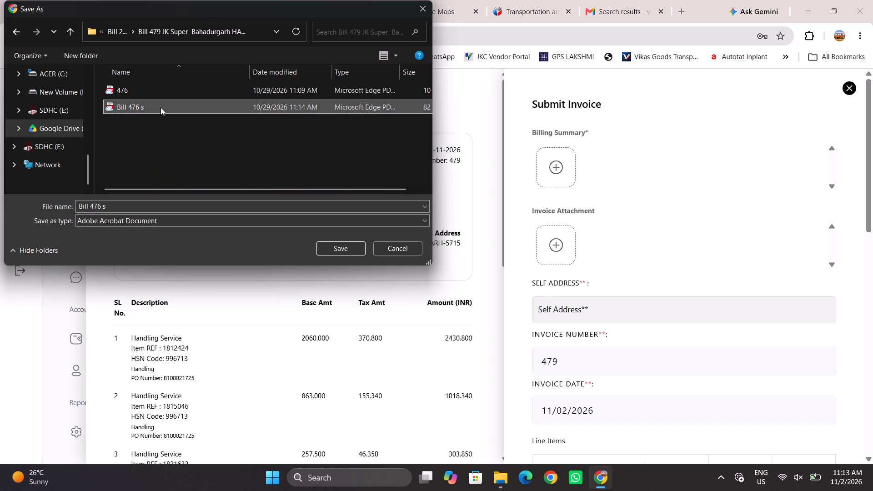
pyautogui.click(146, 90)
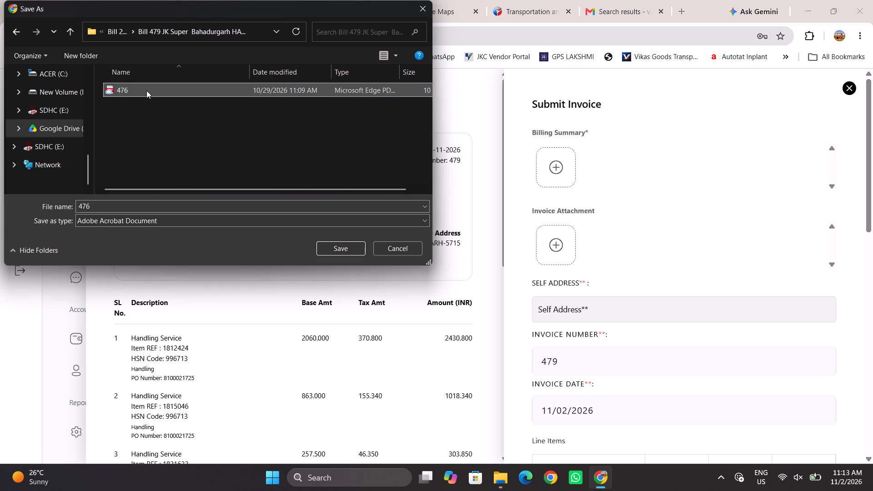
pyautogui.press('Delete')
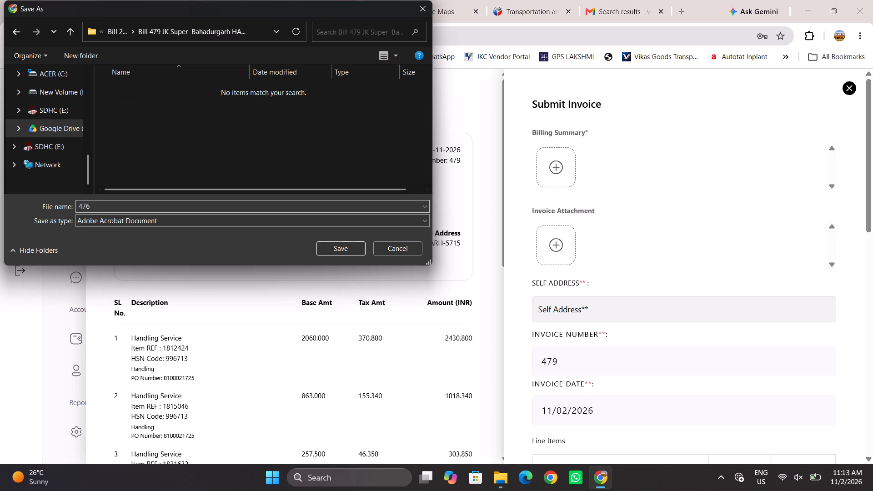
# Save the billing summary PDF in the Bill 479 folder under the name Bill 479.
pyautogui.click(115, 209)
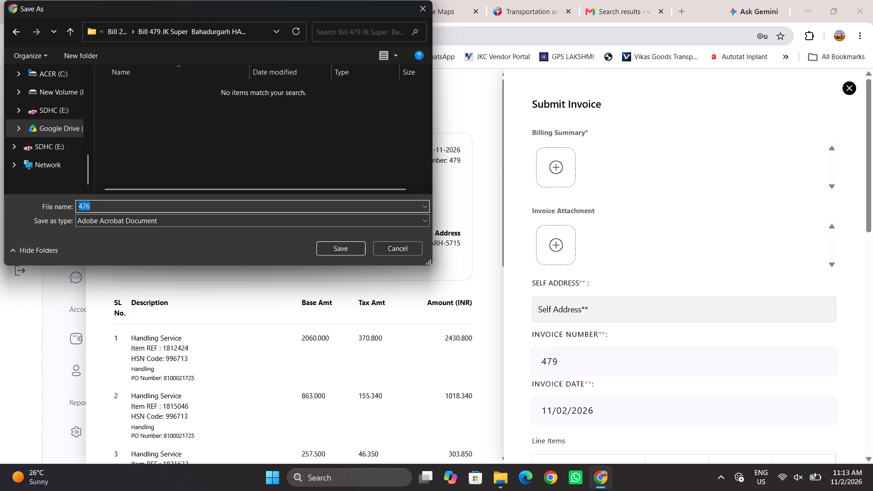
pyautogui.press('BackSpace')
pyautogui.write('Bill')
pyautogui.press('space')
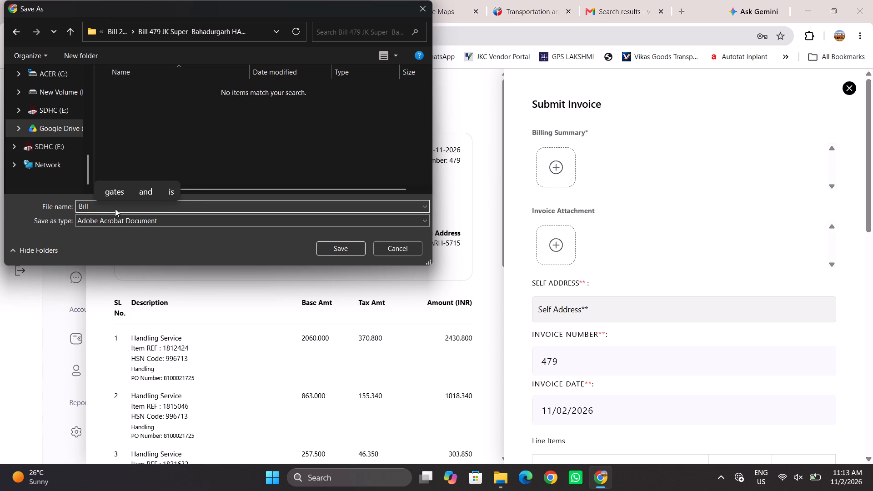
pyautogui.write('479')
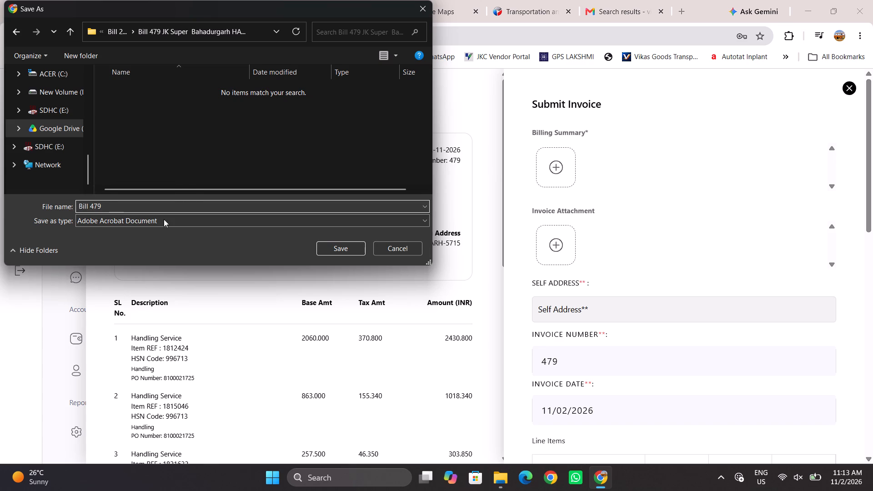
pyautogui.click(331, 252)
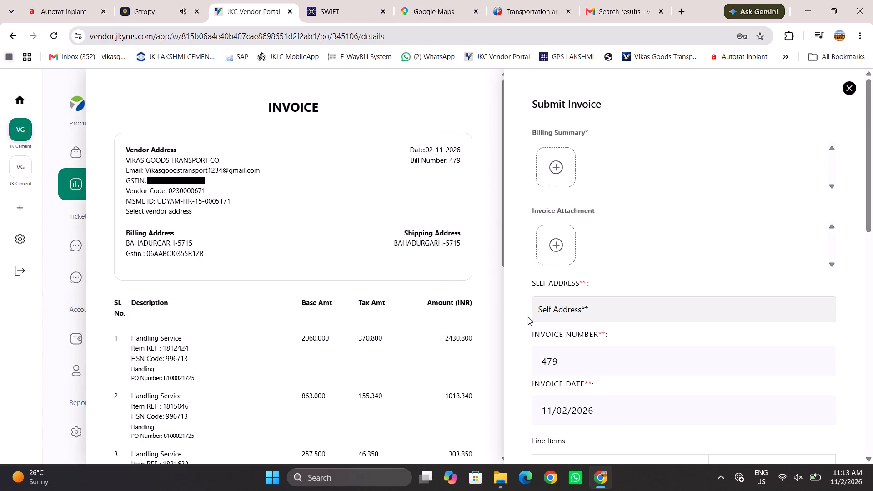
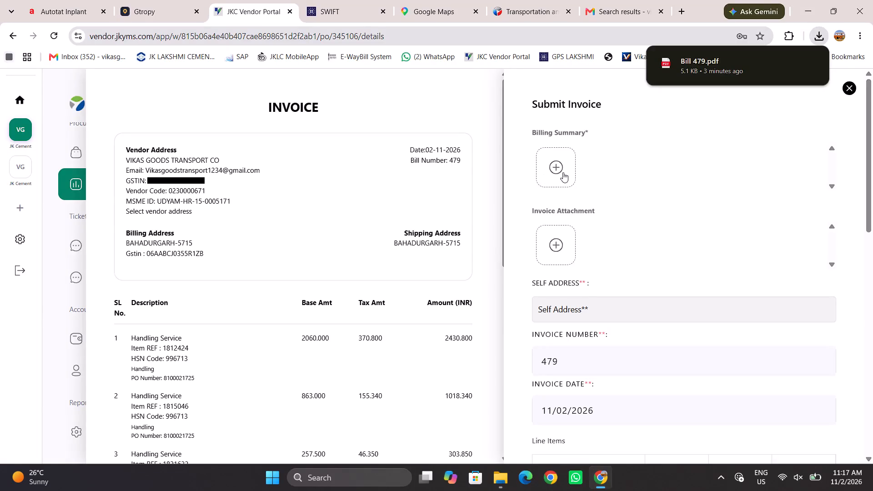
# Attach Bill 479 s from My Drive > BILL > Bill 2026 > Bill 479 JK Super Bahadurgarh HANDLING as the billing summary.
pyautogui.click(563, 172)
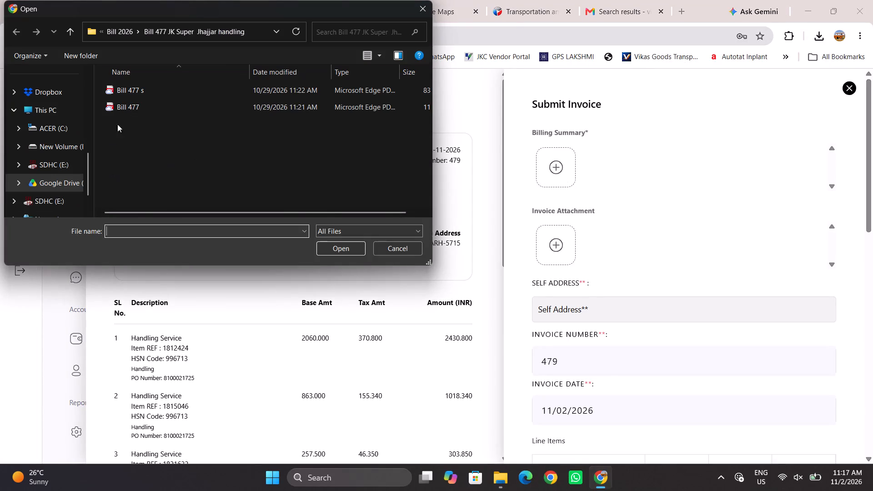
pyautogui.click(63, 179)
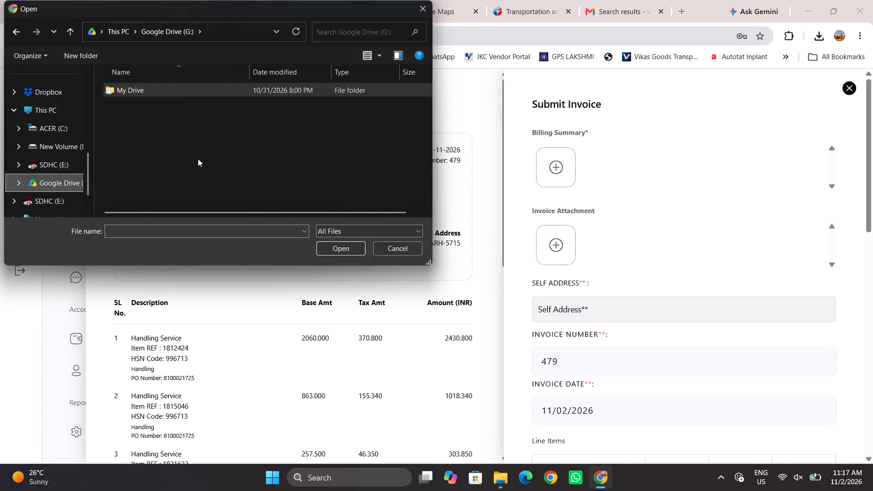
pyautogui.doubleClick(177, 92)
pyautogui.scroll(-10, 211, 147)
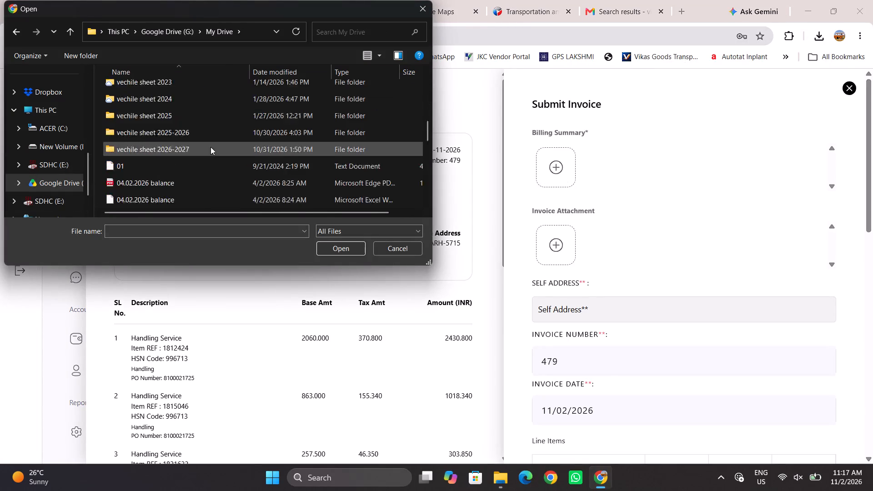
pyautogui.scroll(9, 211, 147)
pyautogui.doubleClick(196, 120)
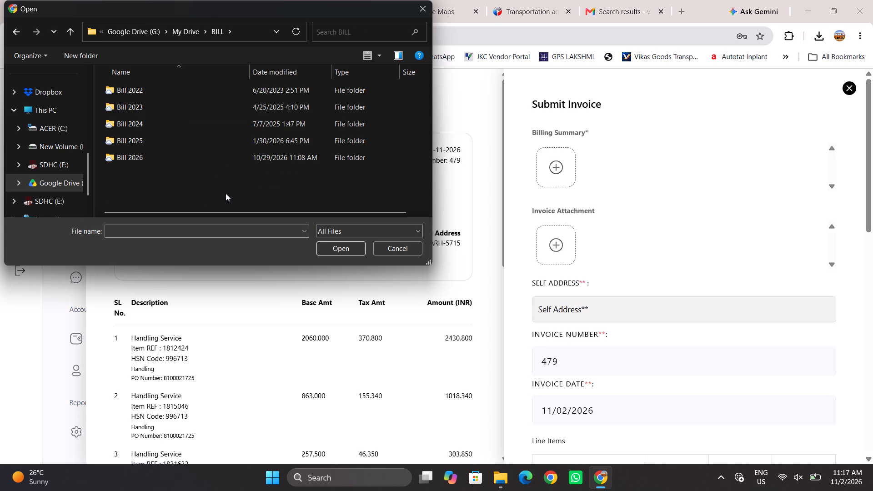
pyautogui.doubleClick(217, 158)
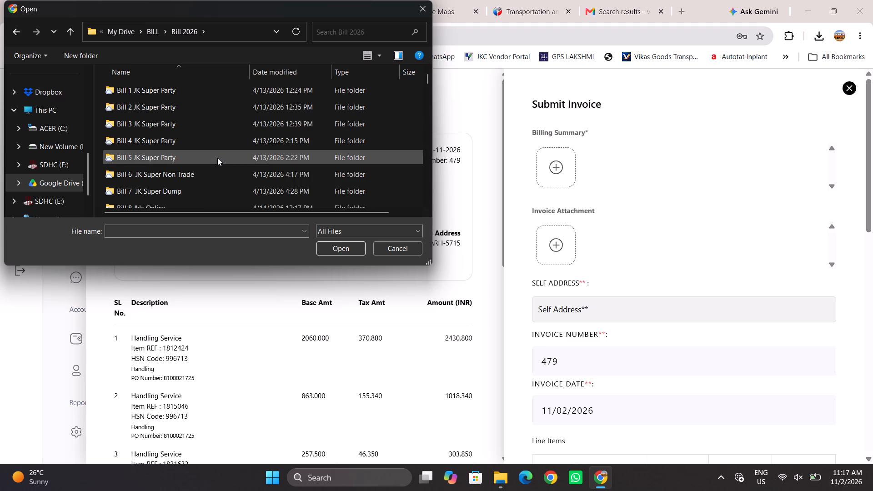
pyautogui.scroll(-10, 266, 205)
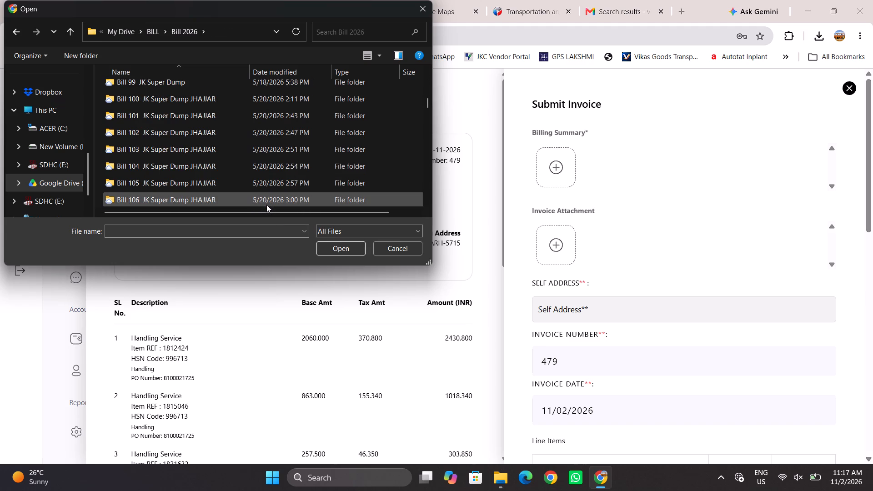
pyautogui.scroll(-7, 266, 205)
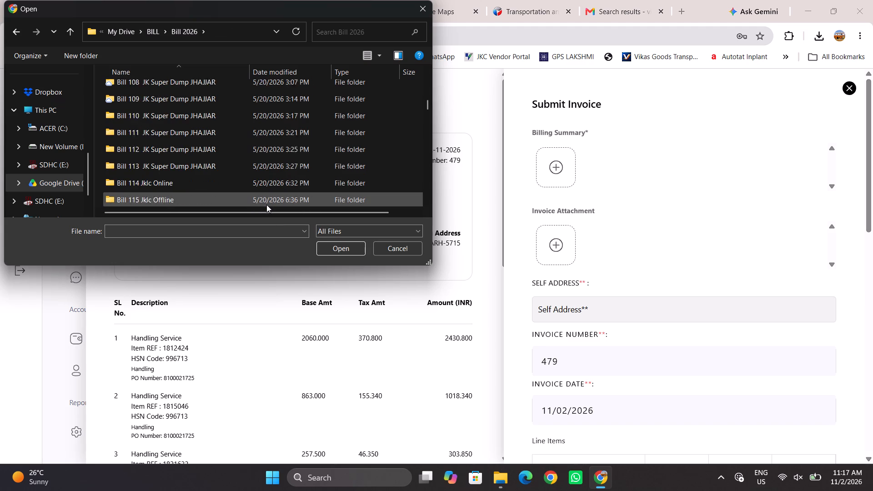
pyautogui.scroll(-20, 266, 205)
pyautogui.scroll(-20, 266, 205)
pyautogui.scroll(-20, 266, 205)
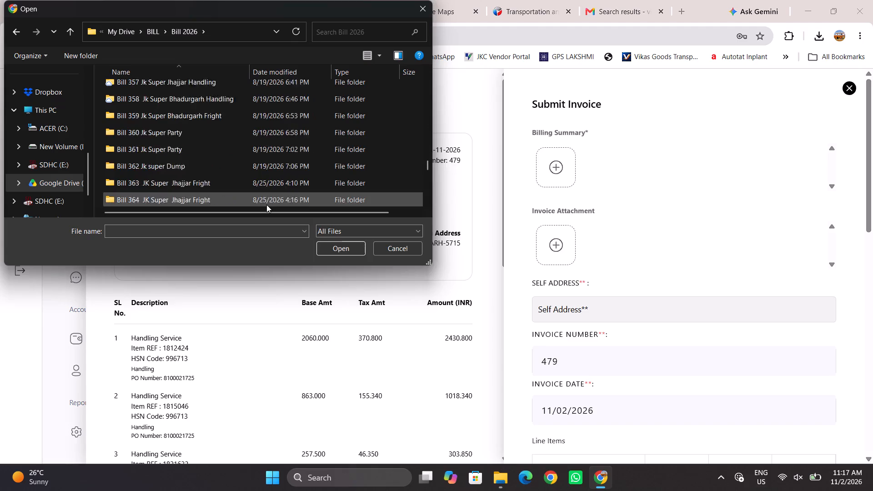
pyautogui.scroll(-4, 266, 205)
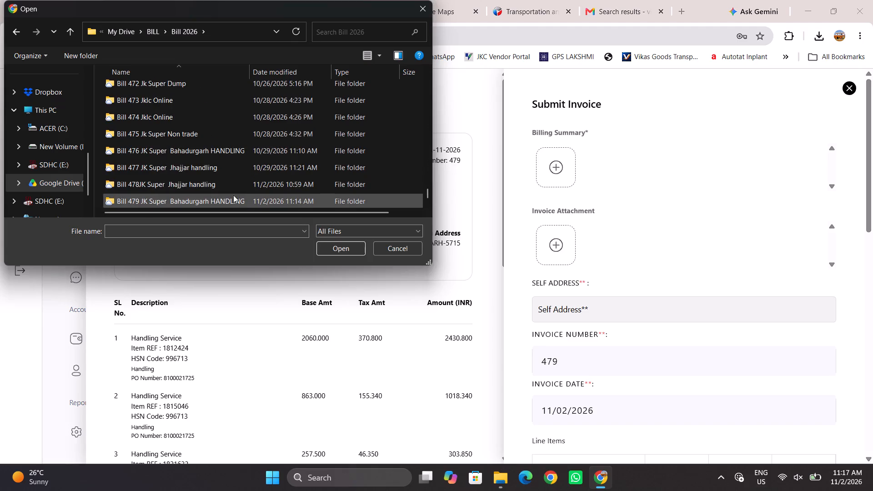
pyautogui.doubleClick(231, 200)
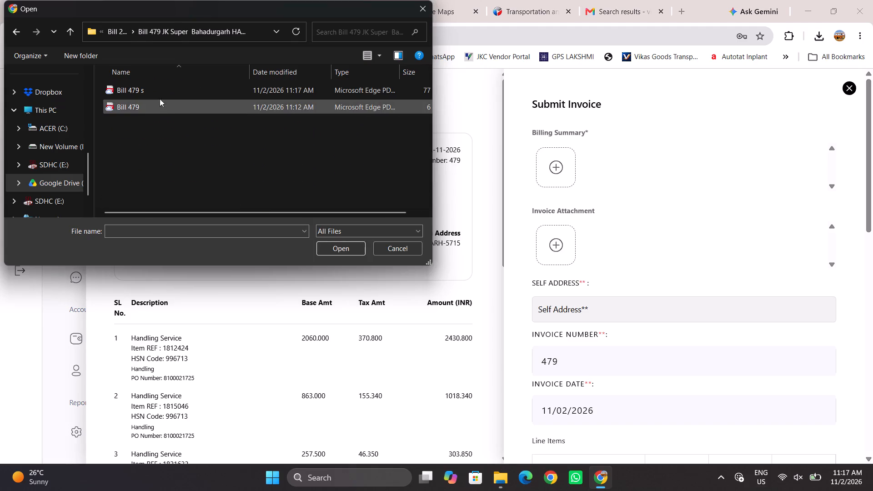
pyautogui.click(163, 88)
pyautogui.click(352, 250)
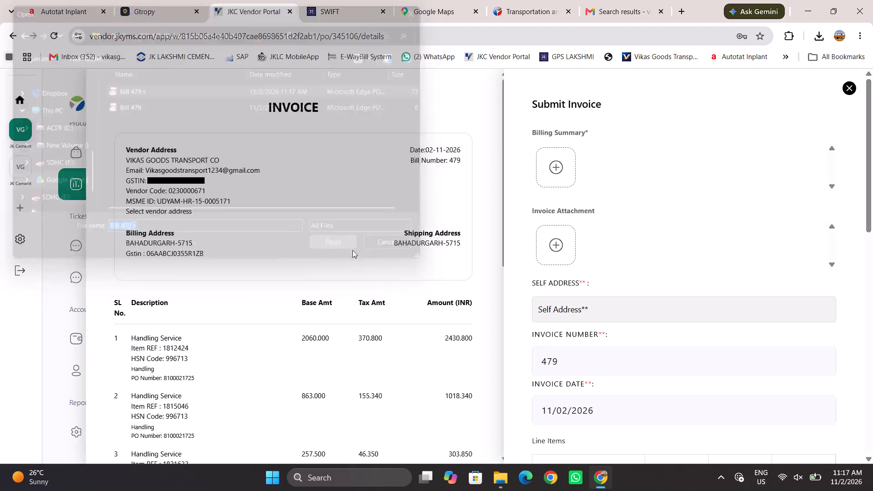
# Add the same Bill 479 s PDF from the Bill 479 folder as the invoice attachment.
pyautogui.click(567, 237)
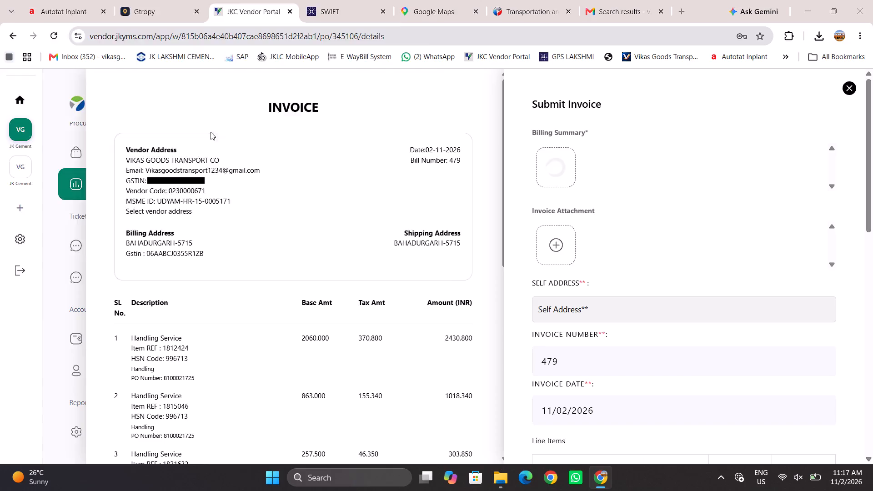
pyautogui.click(163, 86)
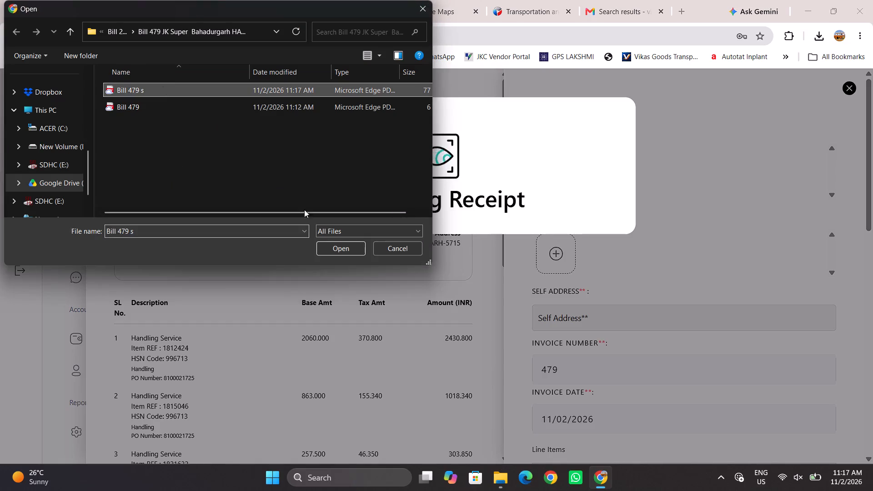
pyautogui.click(333, 242)
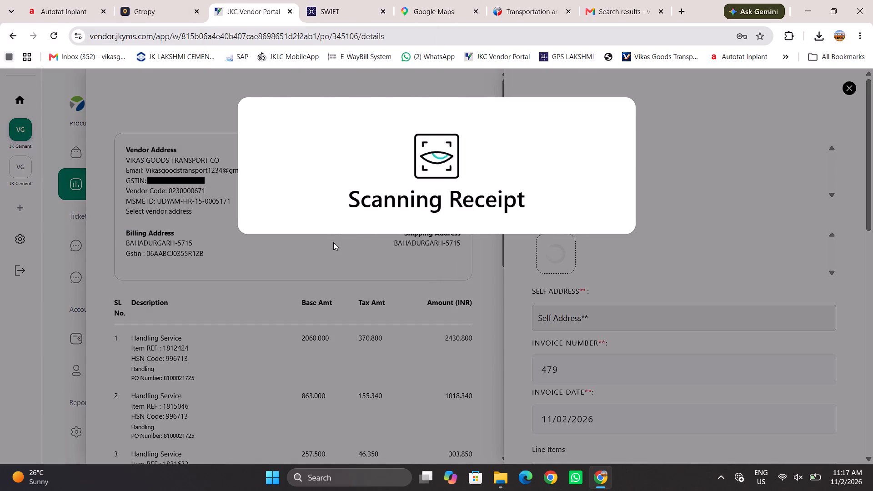
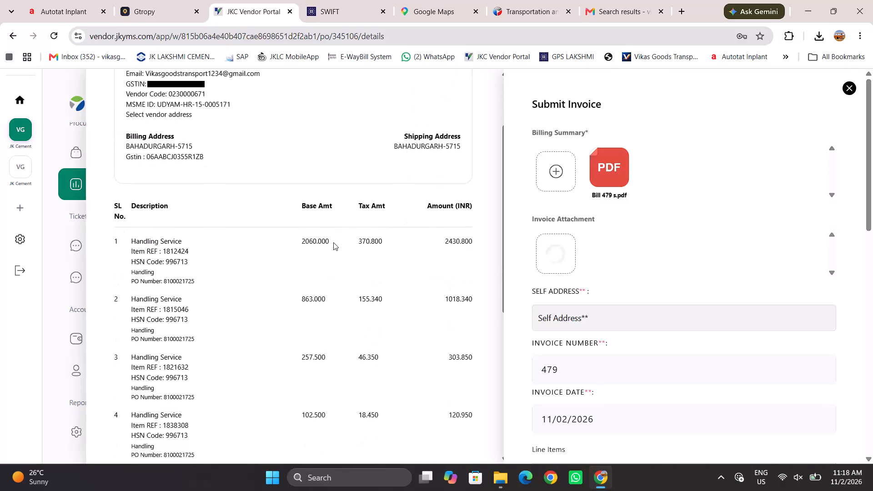
# Set the invoice's self address to the VIKAS GOODS TRANSPORT CO entry on Narnaul Road.
pyautogui.scroll(-1, 656, 261)
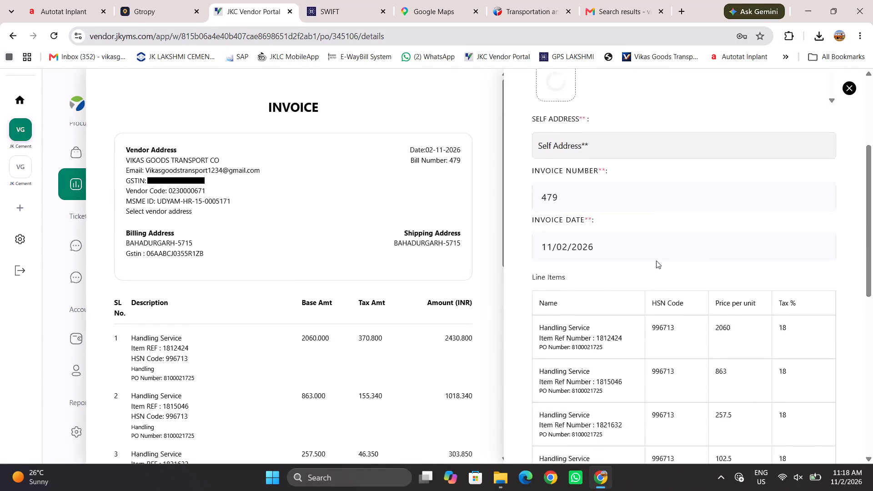
pyautogui.scroll(-11, 656, 261)
pyautogui.scroll(4, 656, 261)
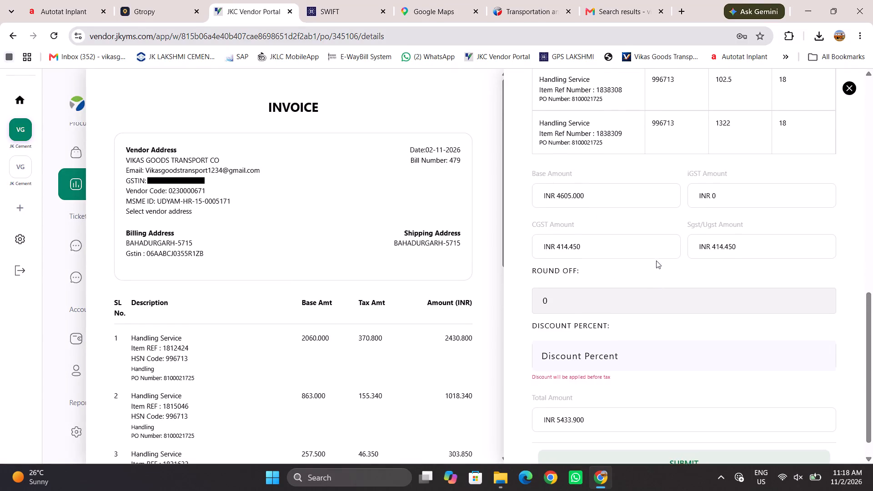
pyautogui.scroll(9, 656, 261)
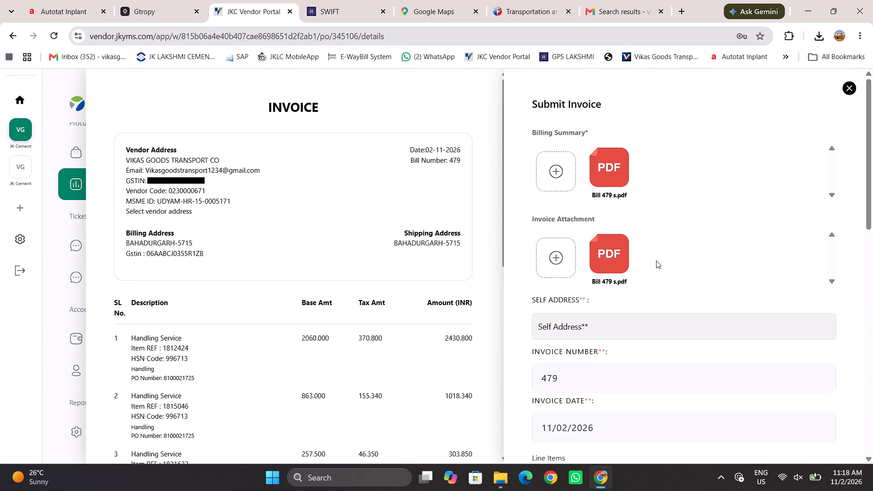
pyautogui.click(648, 335)
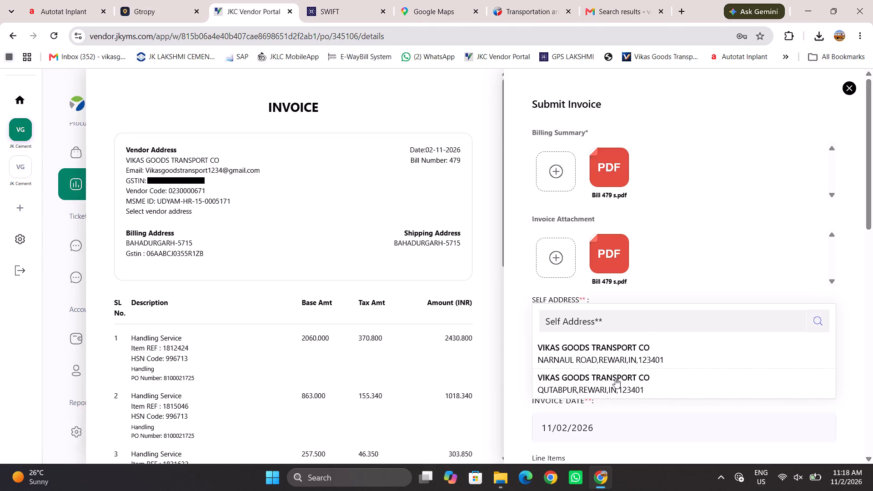
pyautogui.click(615, 352)
# Review the attachments, invoice details, line items and amounts for invoice 479, and submit the invoice.
pyautogui.scroll(-7, 576, 396)
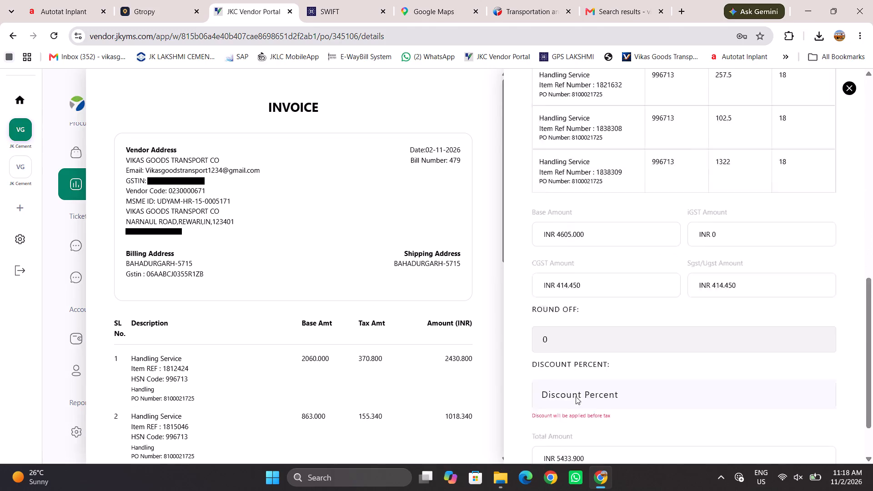
pyautogui.scroll(6, 576, 396)
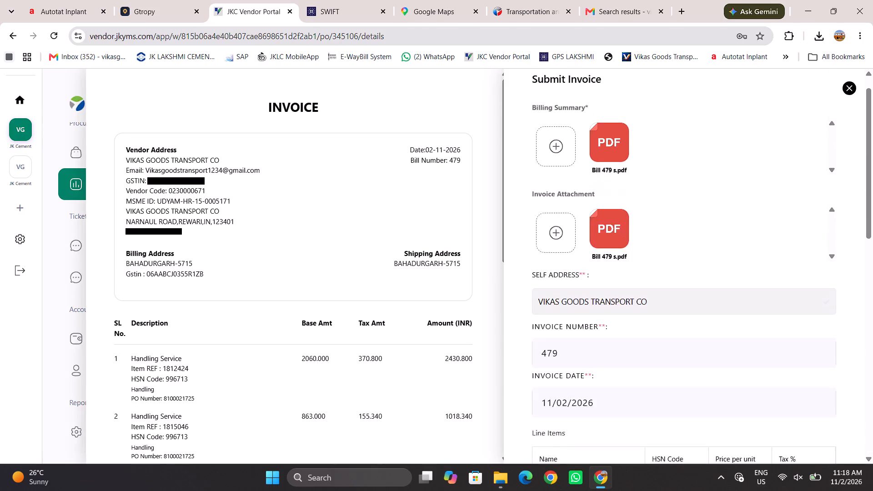
pyautogui.scroll(1, 576, 396)
pyautogui.scroll(-8, 576, 396)
pyautogui.scroll(7, 591, 378)
pyautogui.scroll(-1, 591, 378)
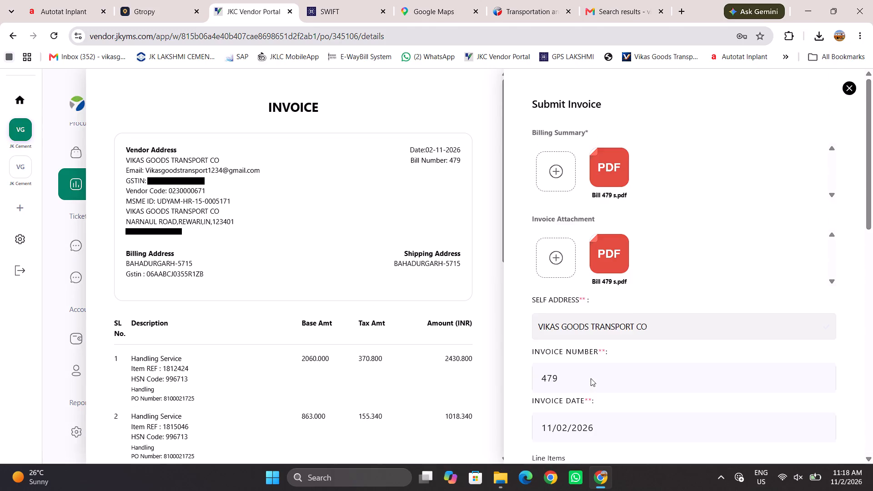
pyautogui.scroll(-7, 591, 378)
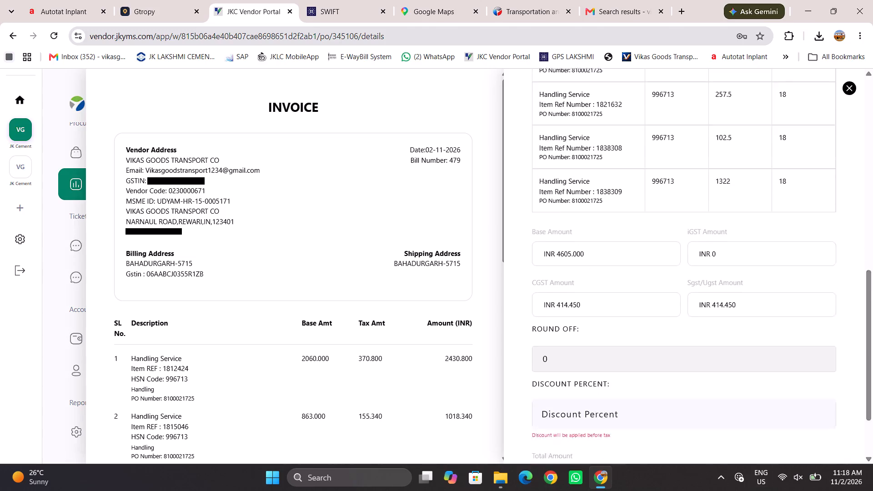
pyautogui.click(636, 439)
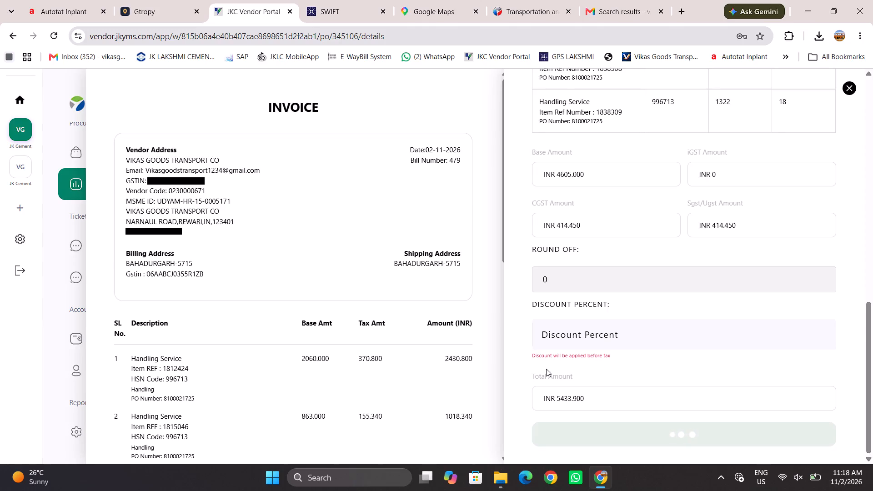
pyautogui.scroll(8, 522, 305)
pyautogui.scroll(-20, 522, 305)
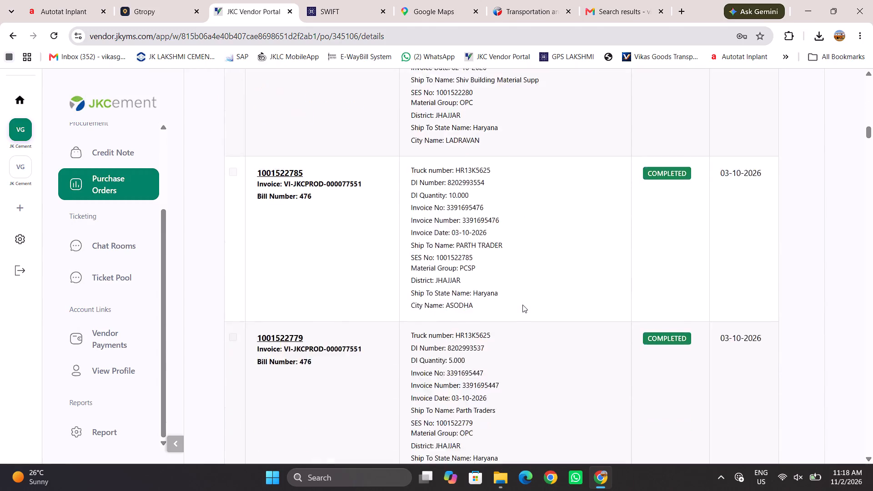
pyautogui.scroll(-14, 522, 305)
pyautogui.scroll(-9, 522, 305)
pyautogui.scroll(1, 522, 305)
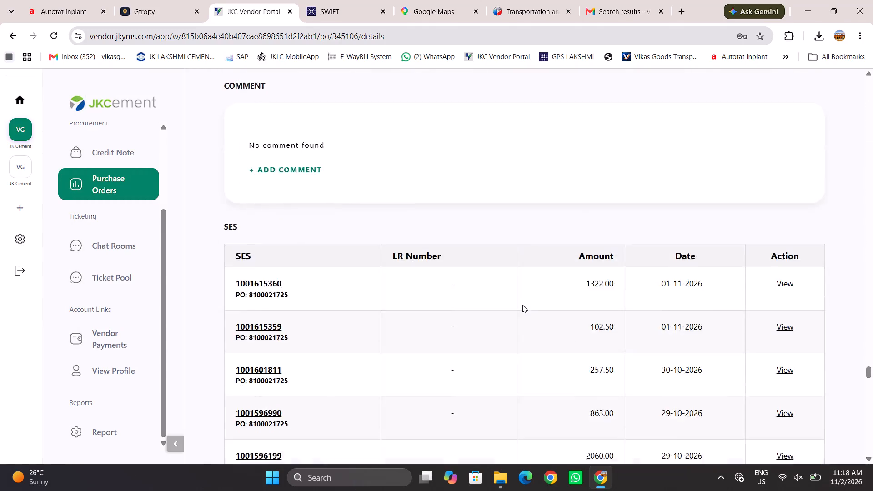
pyautogui.scroll(4, 522, 305)
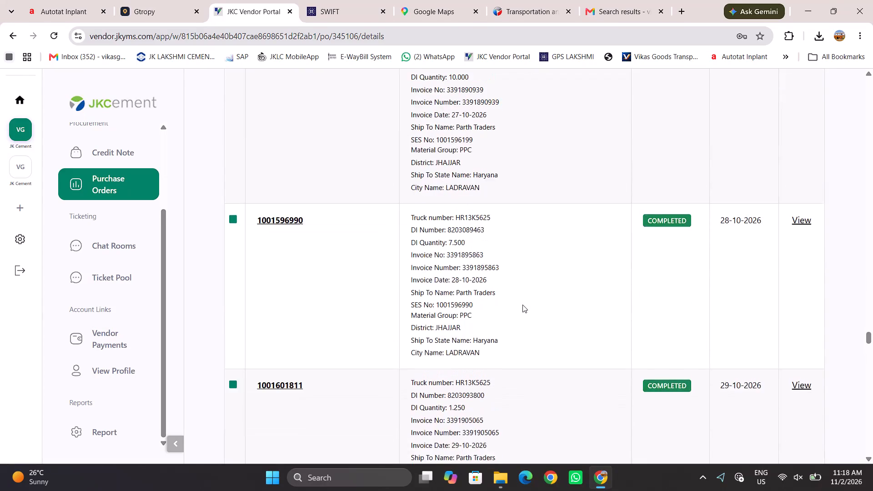
pyautogui.scroll(2, 522, 305)
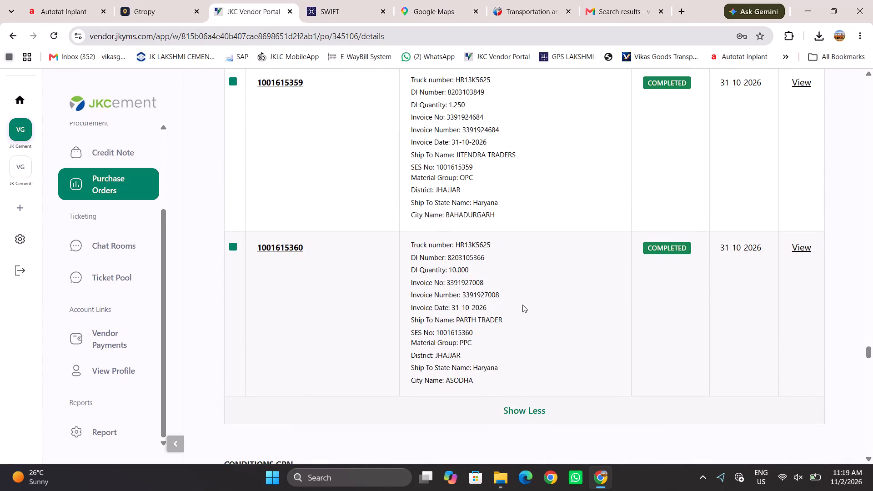
pyautogui.scroll(13, 522, 305)
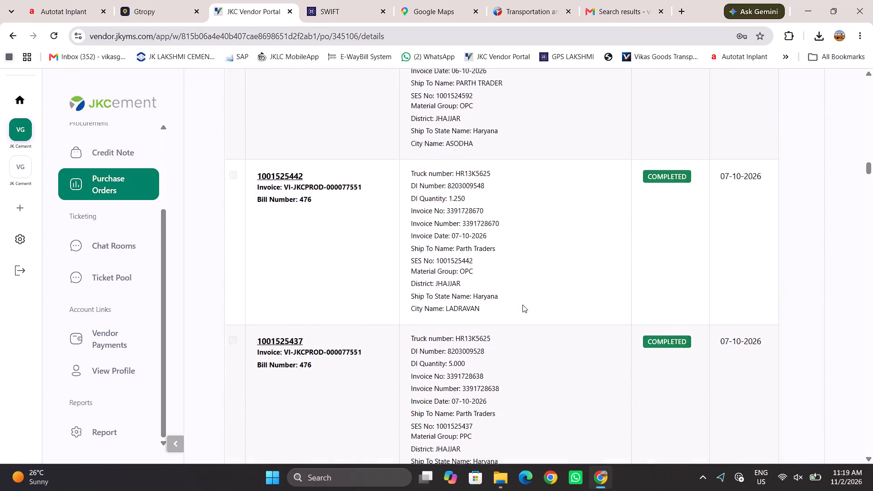
pyautogui.scroll(20, 522, 305)
pyautogui.scroll(10, 522, 305)
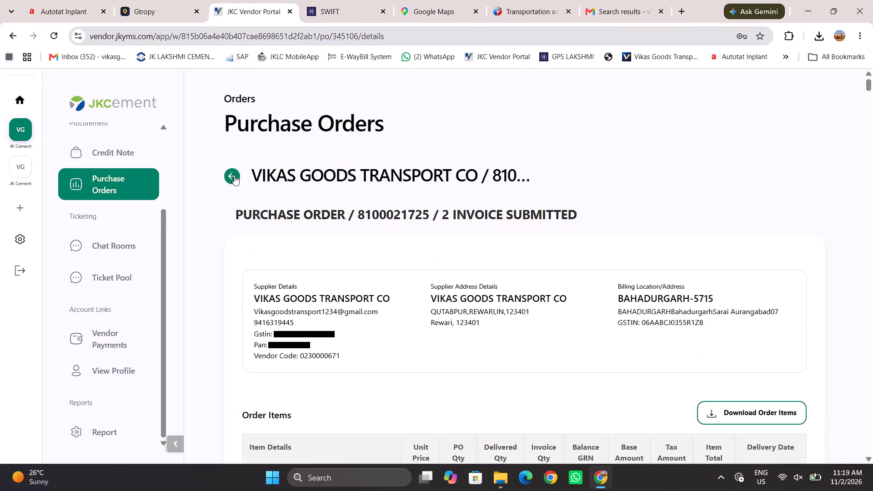
pyautogui.moveTo(241, 186); pyautogui.dragTo(232, 175)
pyautogui.click(232, 175)
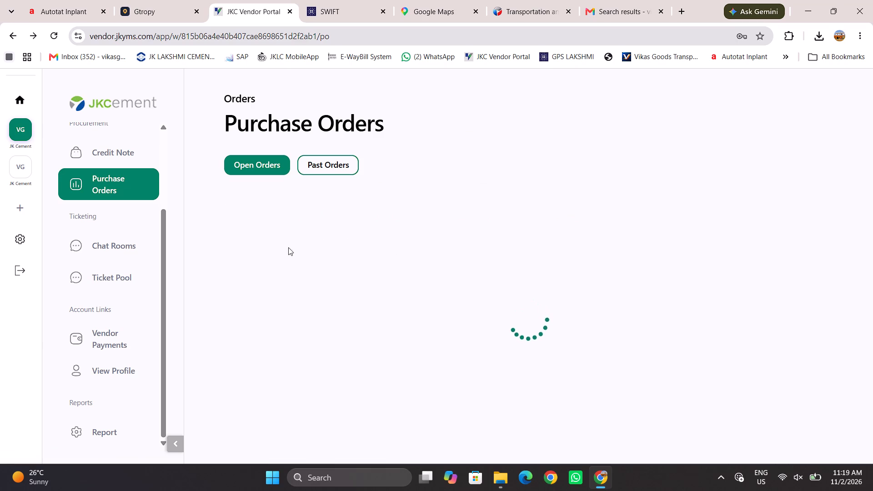
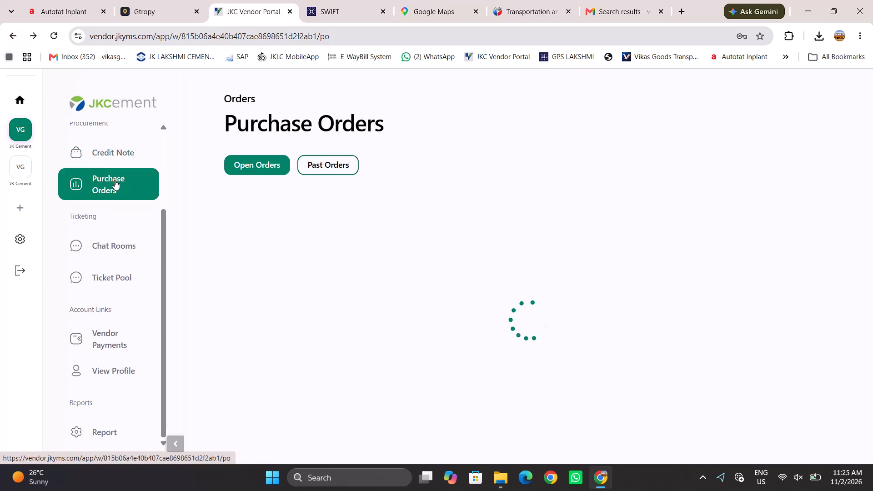
# Reload the Purchase Orders page to bring up the open orders list.
pyautogui.click(115, 180)
pyautogui.click(277, 163)
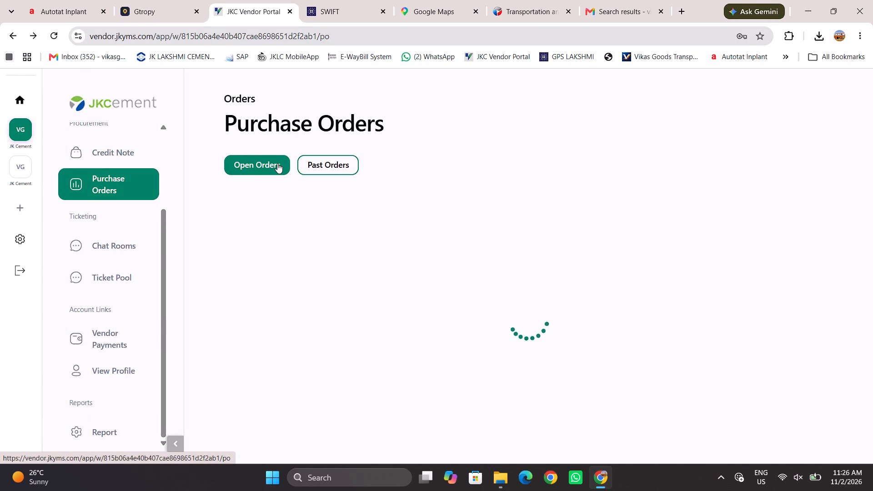
pyautogui.moveTo(277, 163); pyautogui.dragTo(349, 161)
pyautogui.click(349, 161)
pyautogui.moveTo(230, 151); pyautogui.dragTo(252, 178)
pyautogui.click(252, 178)
pyautogui.click(241, 162)
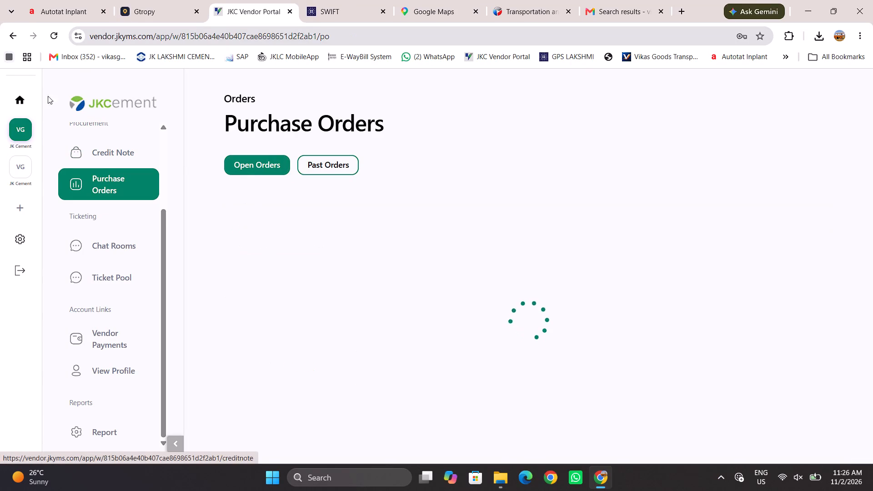
pyautogui.click(52, 35)
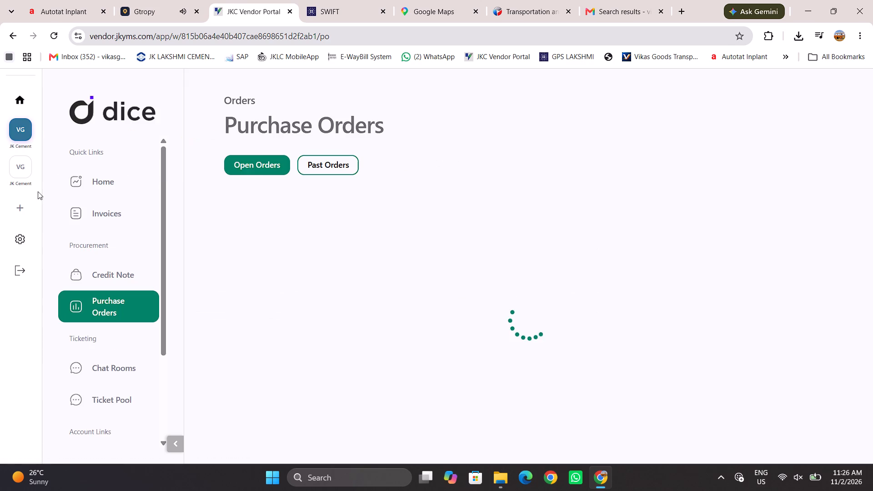
# Set the open orders date range to 01 Jul 26 - 02 Nov 26.
pyautogui.scroll(-2, 148, 310)
pyautogui.scroll(-1, 361, 426)
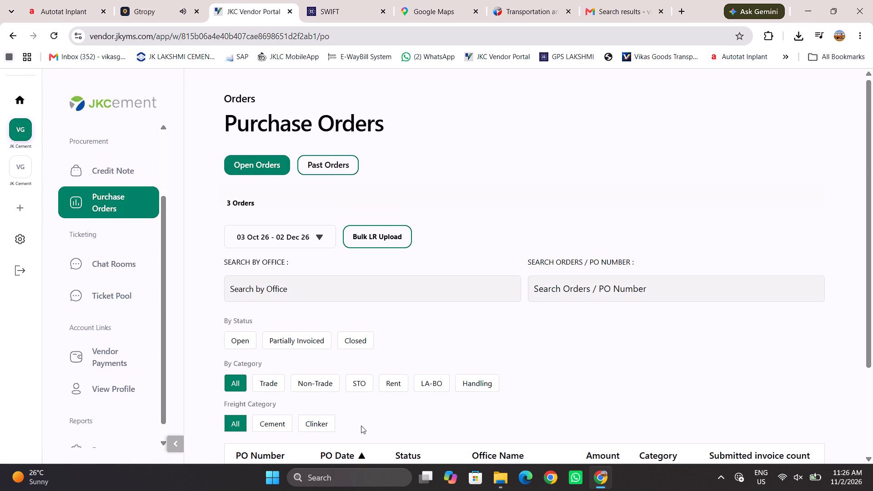
pyautogui.scroll(-3, 361, 426)
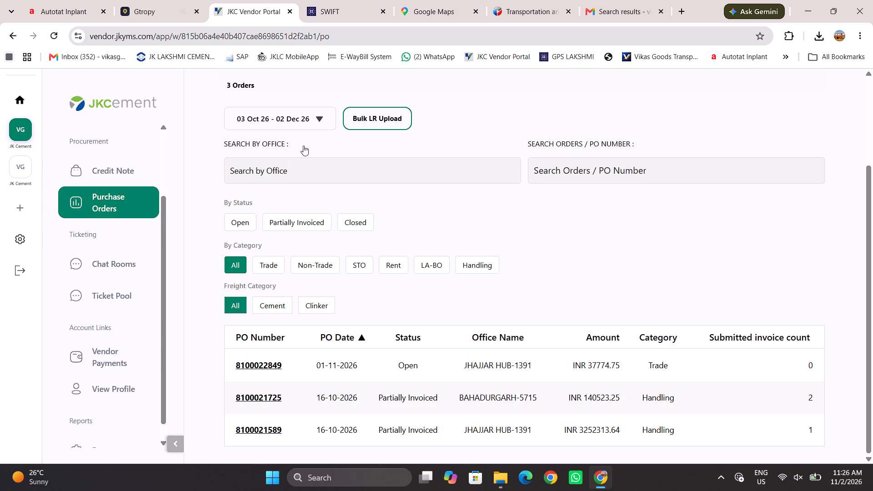
pyautogui.click(308, 114)
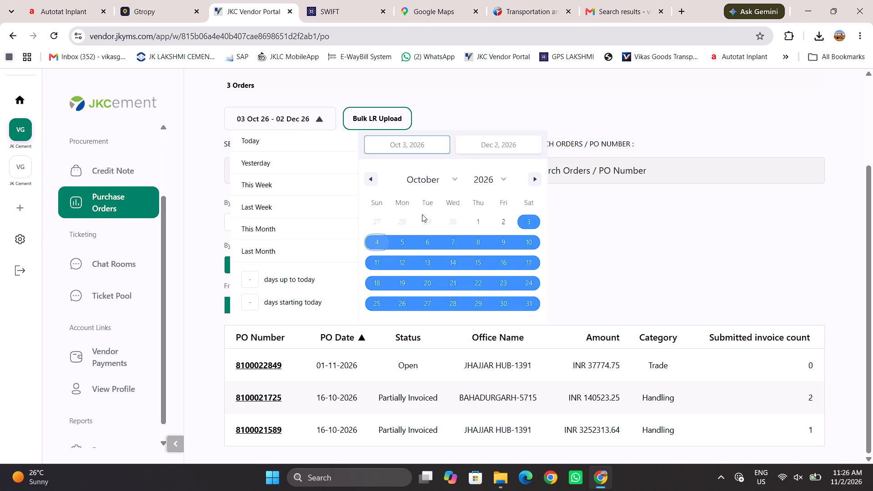
pyautogui.click(372, 180)
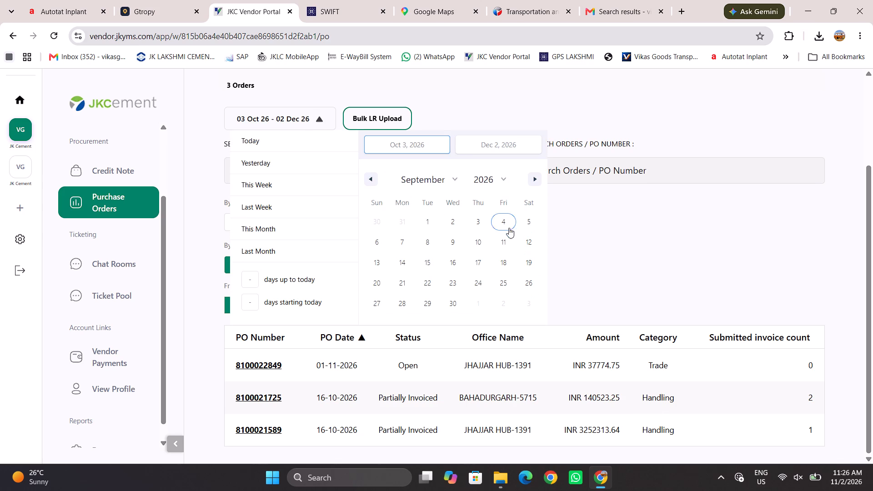
pyautogui.click(374, 178)
pyautogui.click(374, 178)
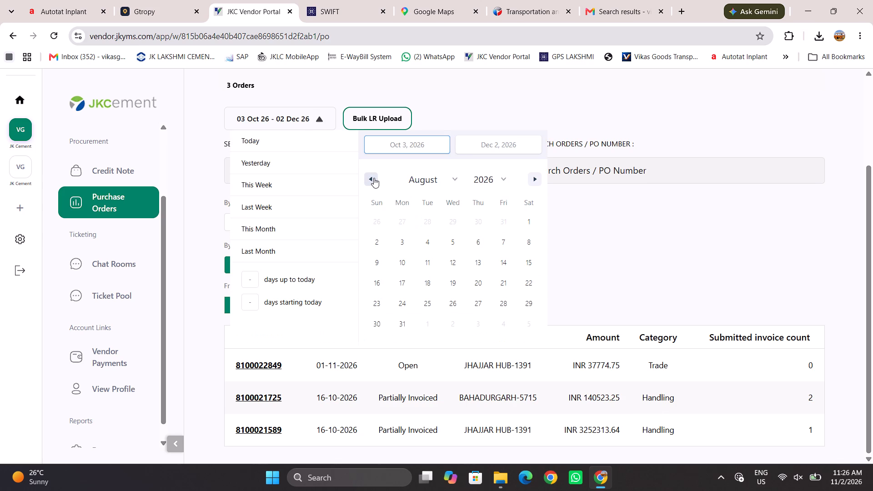
pyautogui.click(457, 226)
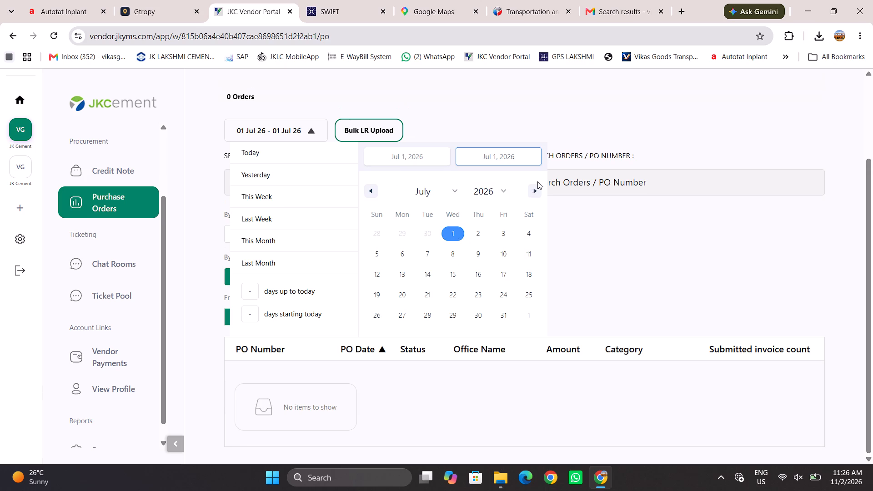
pyautogui.tripleClick(538, 187)
pyautogui.click(538, 187)
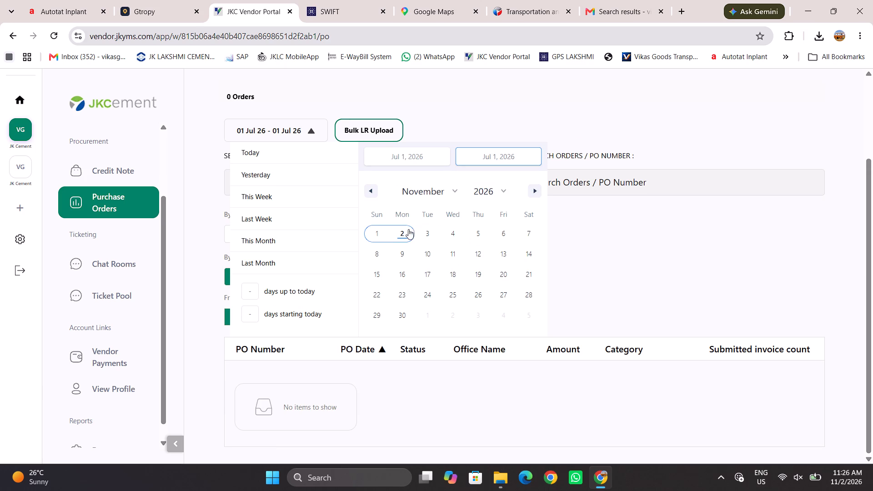
pyautogui.click(404, 232)
pyautogui.click(606, 248)
# Examine the listed purchase orders by date, status, office, category and submitted invoice count.
pyautogui.scroll(-2, 532, 347)
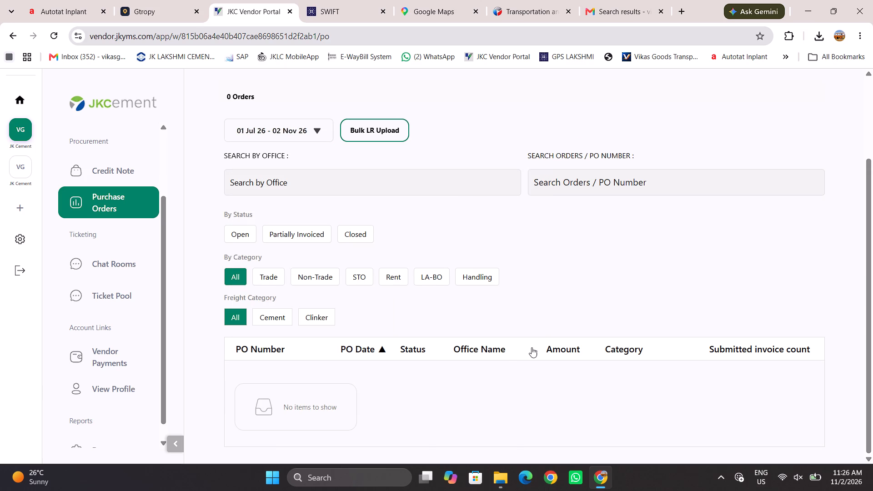
pyautogui.scroll(-8, 532, 347)
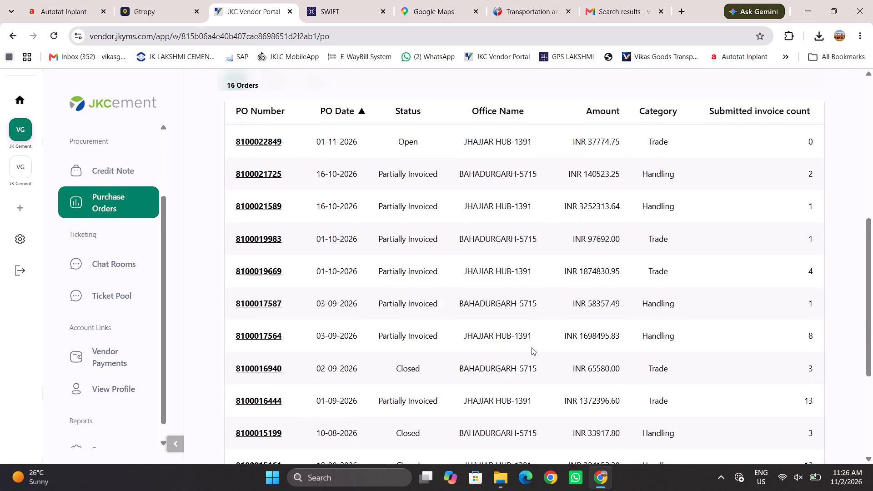
pyautogui.scroll(-2, 532, 347)
pyautogui.scroll(1, 532, 347)
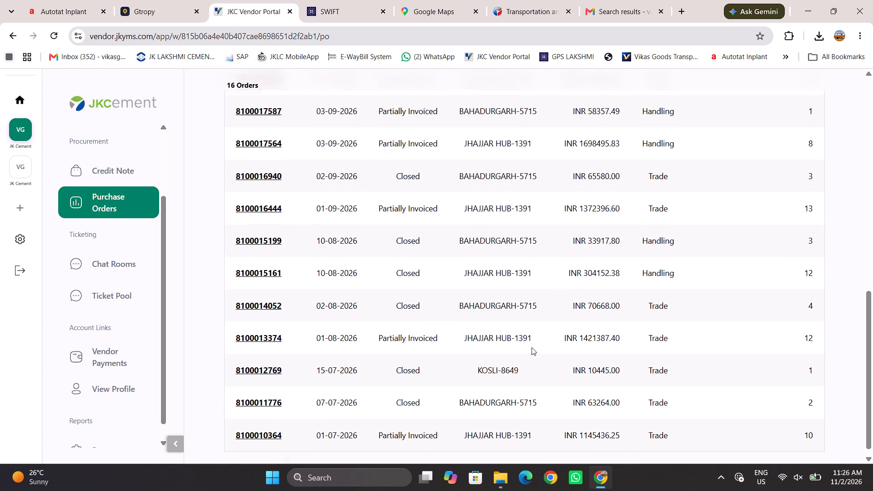
pyautogui.scroll(2, 532, 347)
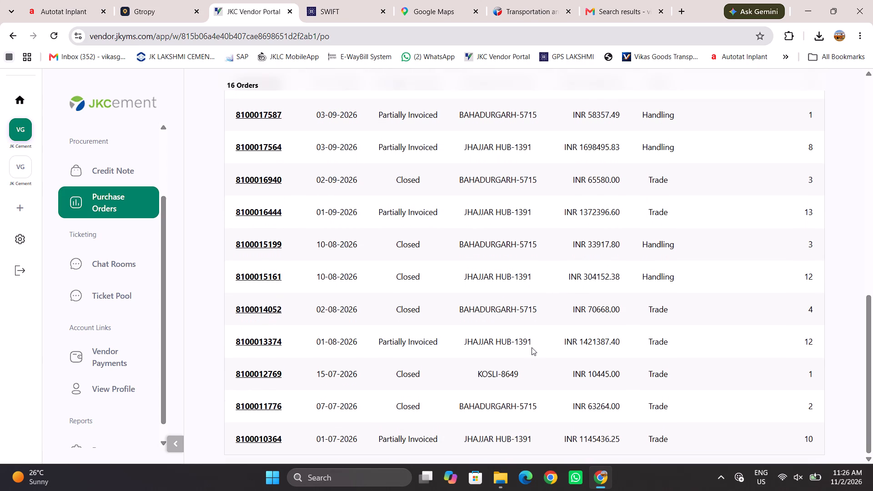
pyautogui.scroll(3, 532, 347)
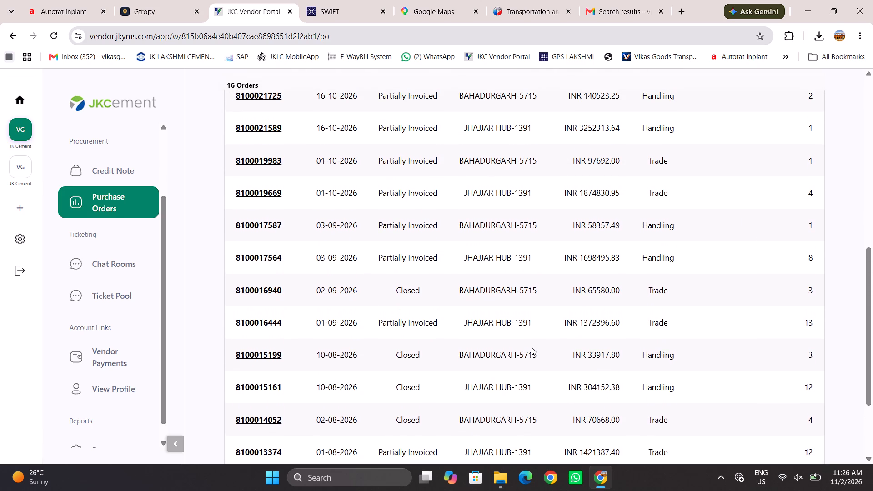
pyautogui.scroll(3, 532, 347)
pyautogui.scroll(-1, 532, 347)
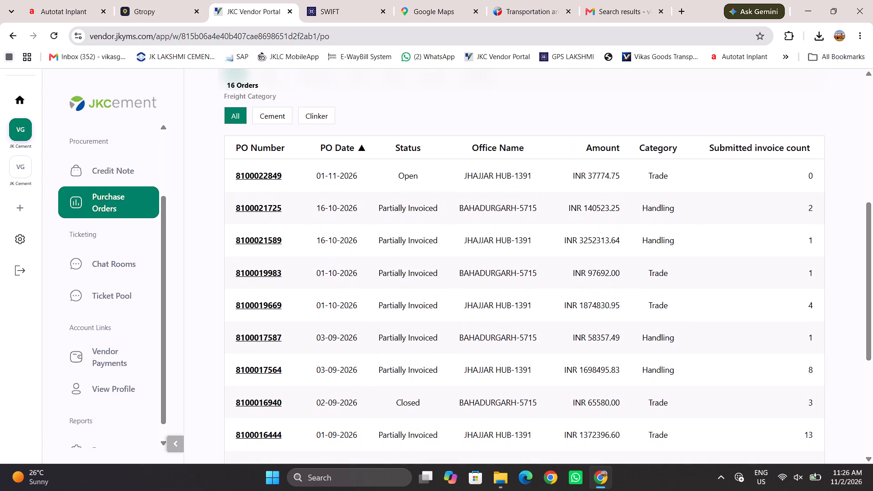
pyautogui.scroll(-1, 532, 347)
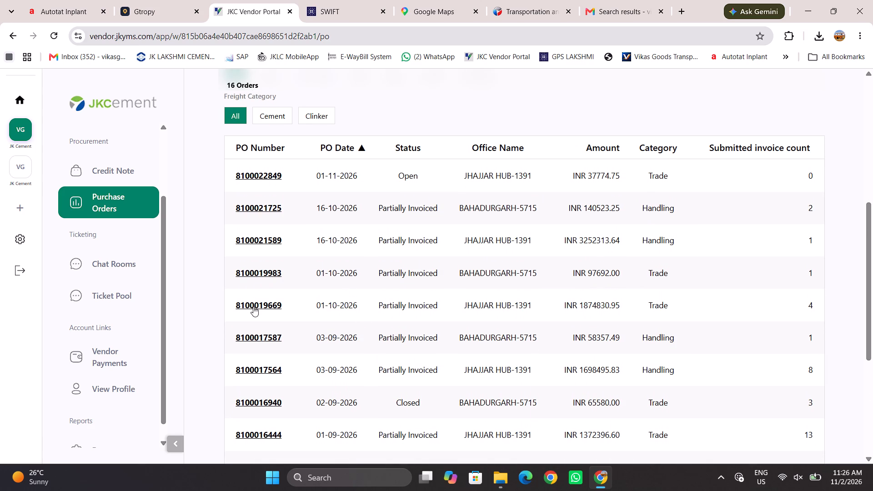
pyautogui.click(253, 306)
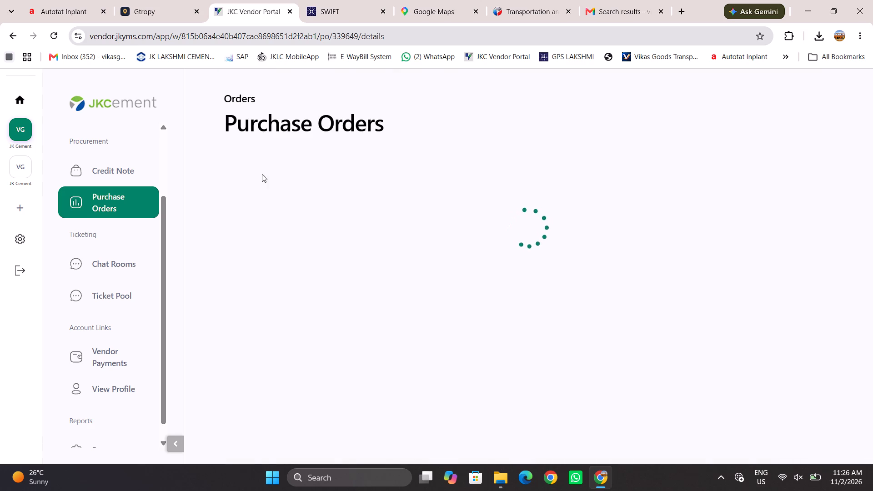
pyautogui.scroll(-1, 354, 254)
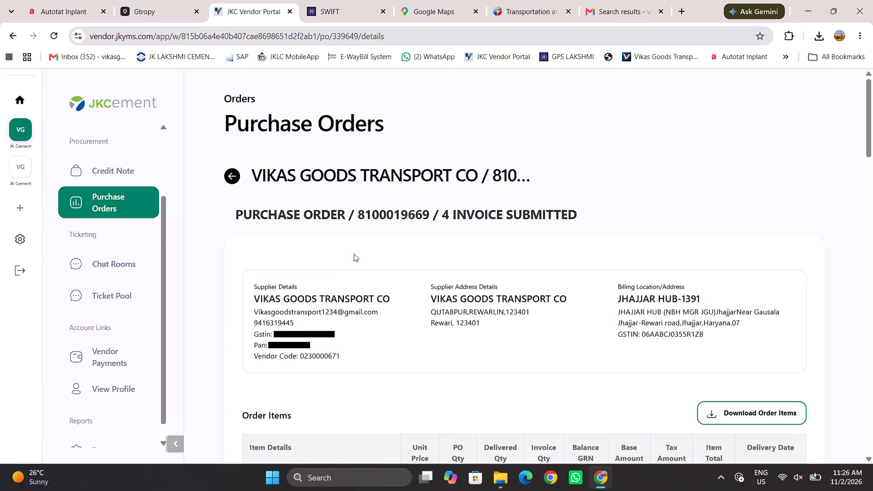
pyautogui.scroll(-11, 354, 254)
pyautogui.scroll(5, 354, 254)
pyautogui.scroll(-1, 354, 254)
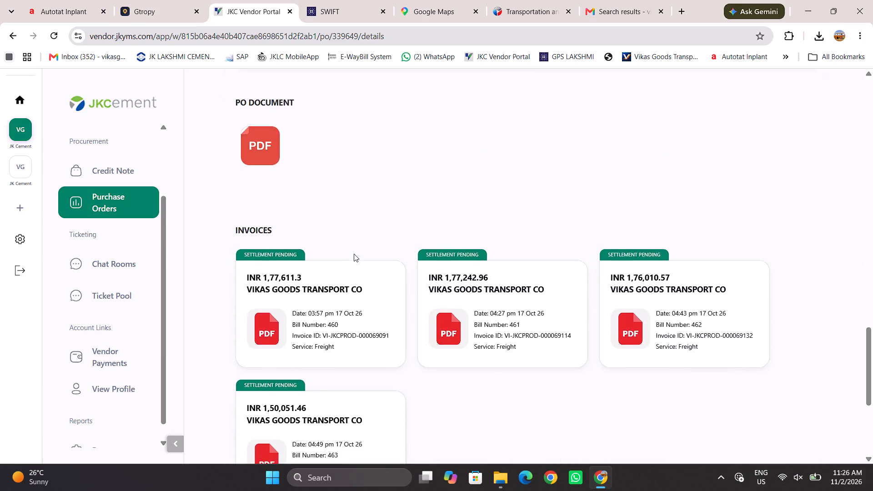
pyautogui.scroll(-2, 354, 254)
pyautogui.scroll(1, 354, 254)
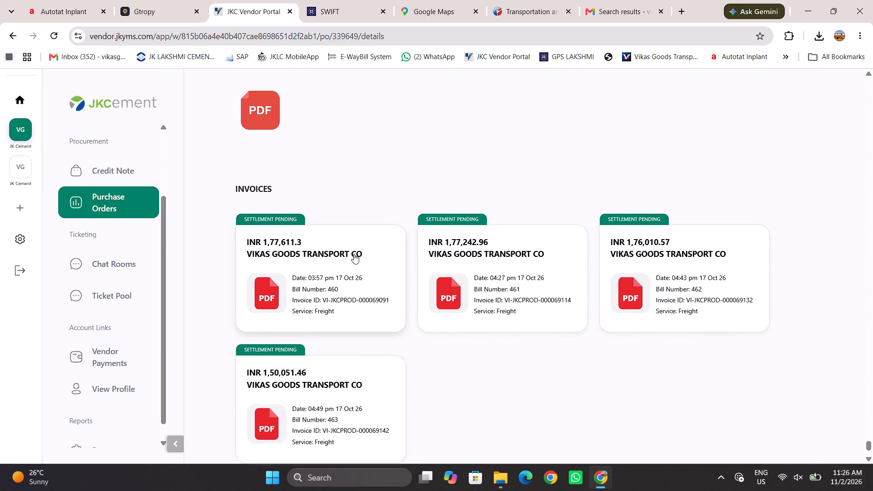
pyautogui.scroll(2, 354, 254)
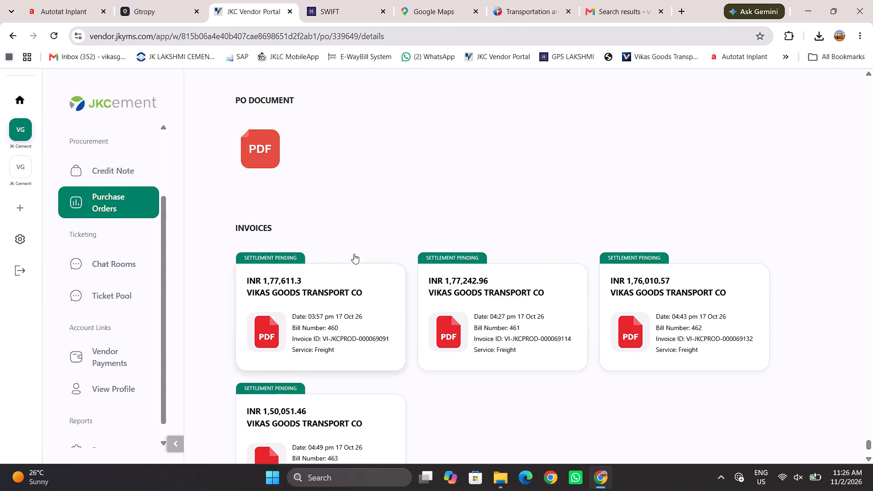
pyautogui.scroll(5, 354, 254)
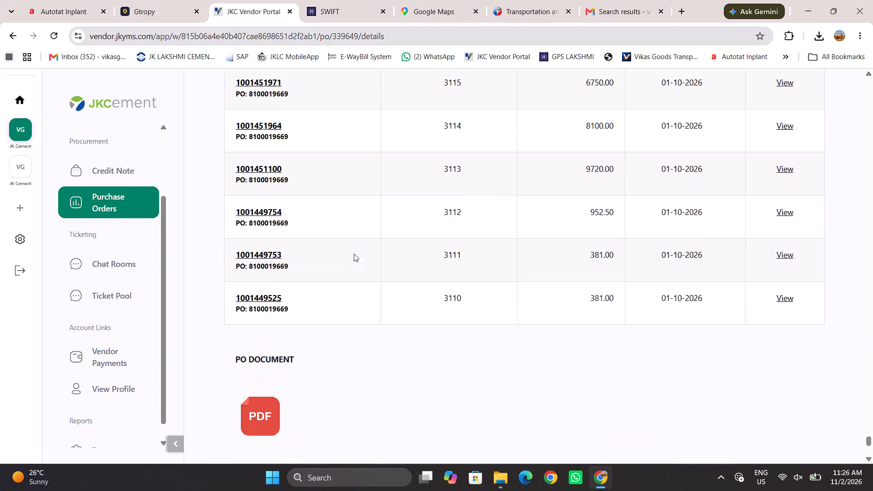
pyautogui.scroll(1, 354, 254)
pyautogui.scroll(20, 354, 252)
pyautogui.scroll(10, 354, 252)
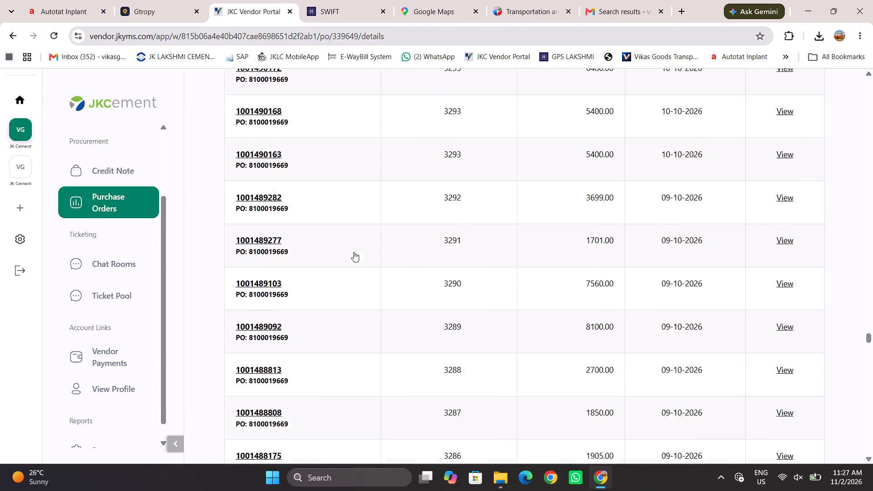
pyautogui.scroll(20, 354, 252)
pyautogui.scroll(17, 354, 252)
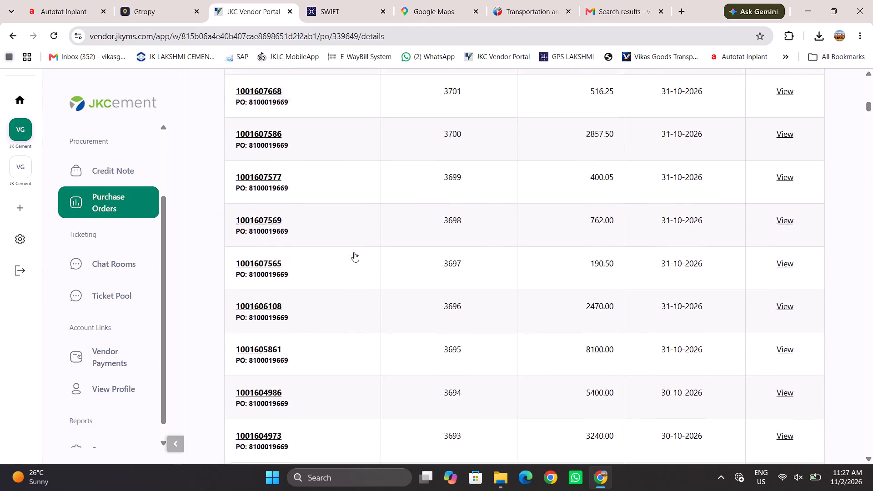
pyautogui.scroll(8, 354, 252)
pyautogui.scroll(-9, 354, 252)
pyautogui.scroll(1, 354, 252)
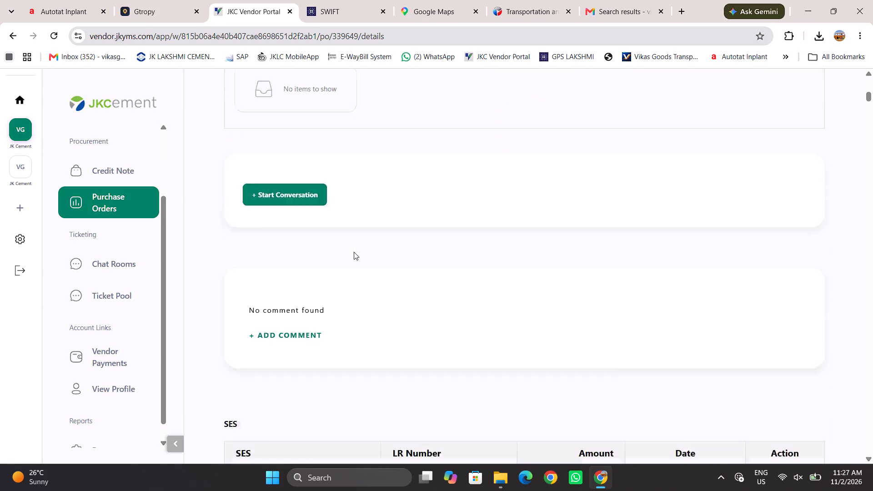
pyautogui.scroll(1, 354, 252)
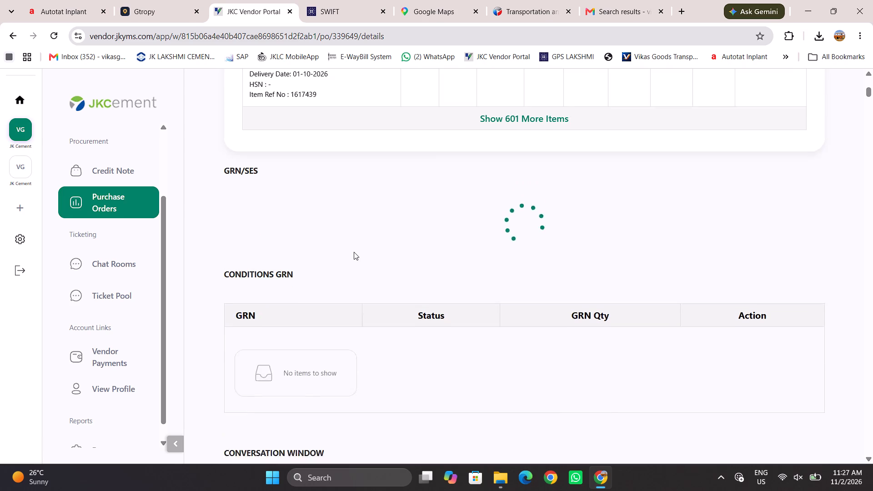
pyautogui.scroll(1, 354, 252)
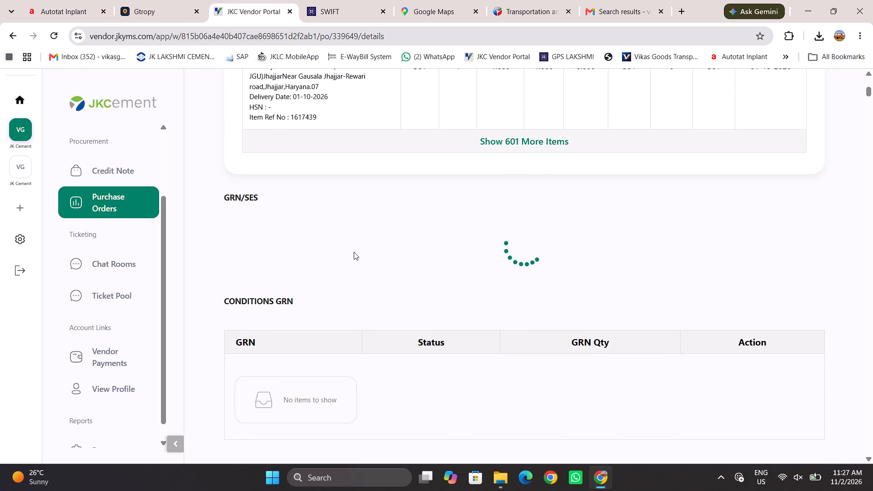
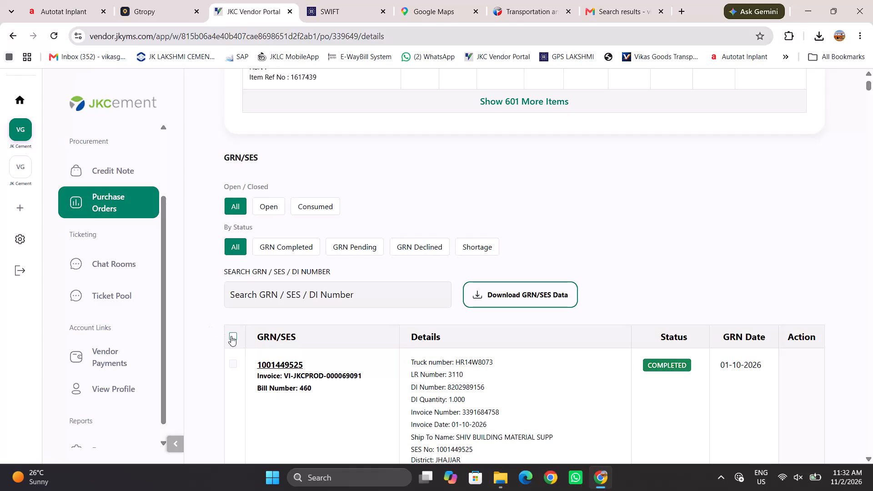
pyautogui.click(231, 336)
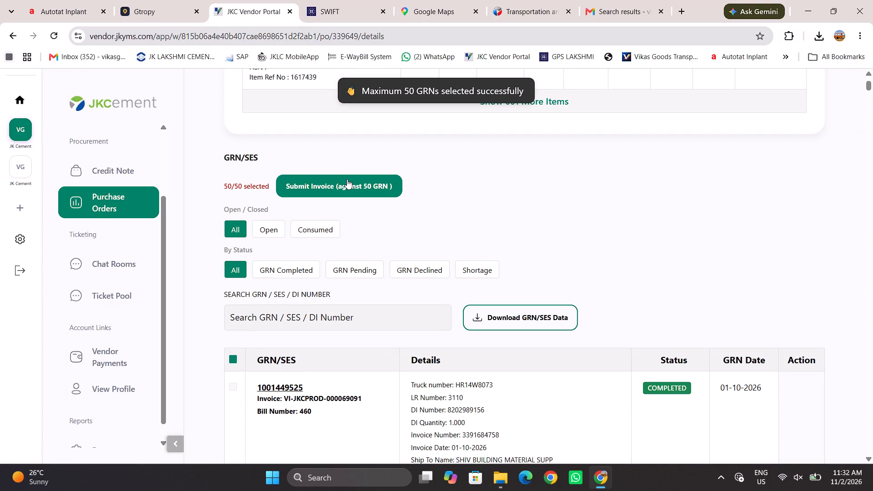
pyautogui.click(347, 179)
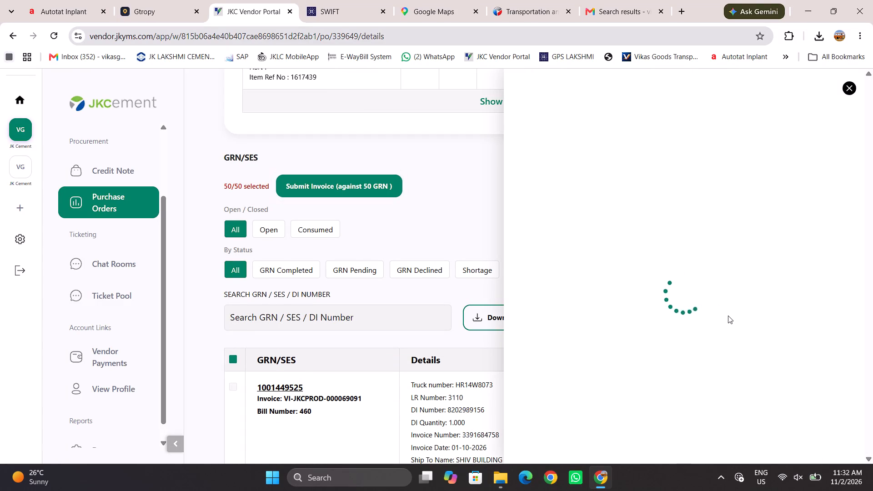
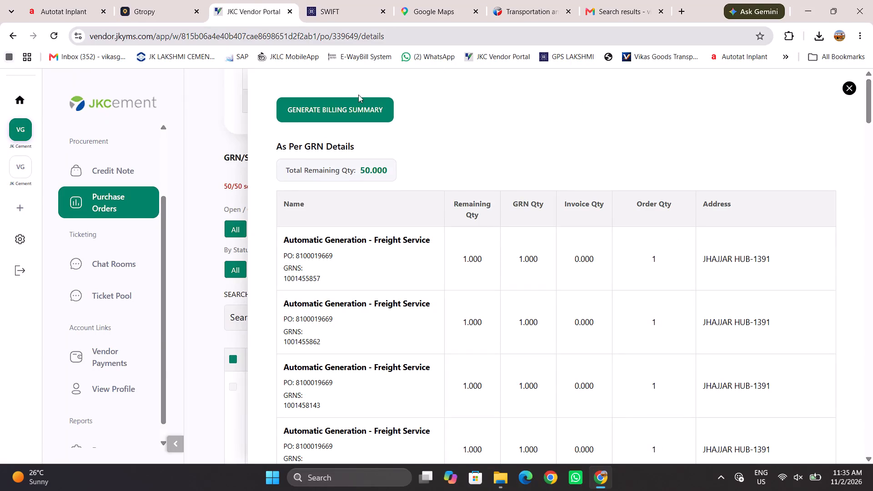
# Generate the billing summary with Taxable under RCM set to No and tax code GST: IN: CGST(9%) SGST(9%) - GC.
pyautogui.click(355, 111)
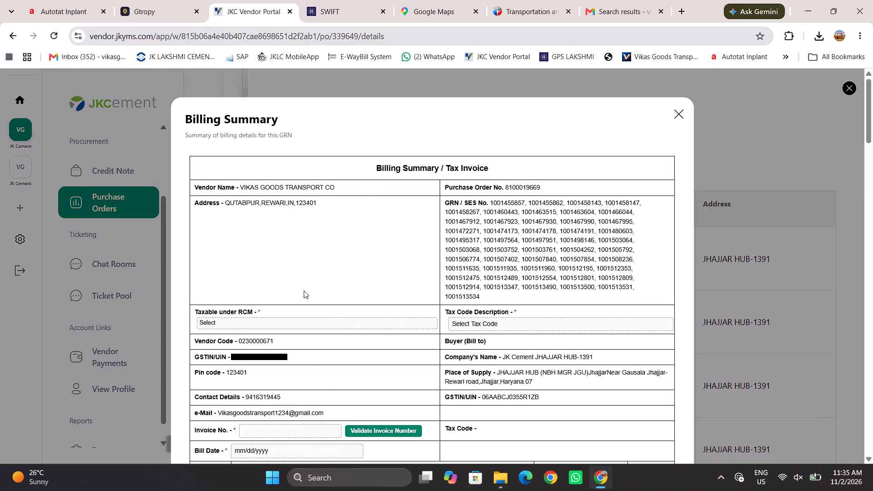
pyautogui.scroll(-1, 304, 291)
pyautogui.click(302, 240)
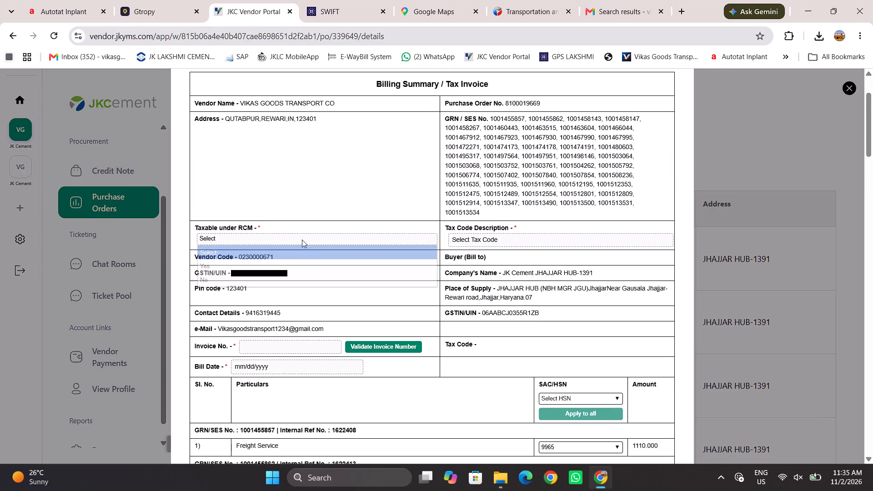
pyautogui.click(293, 279)
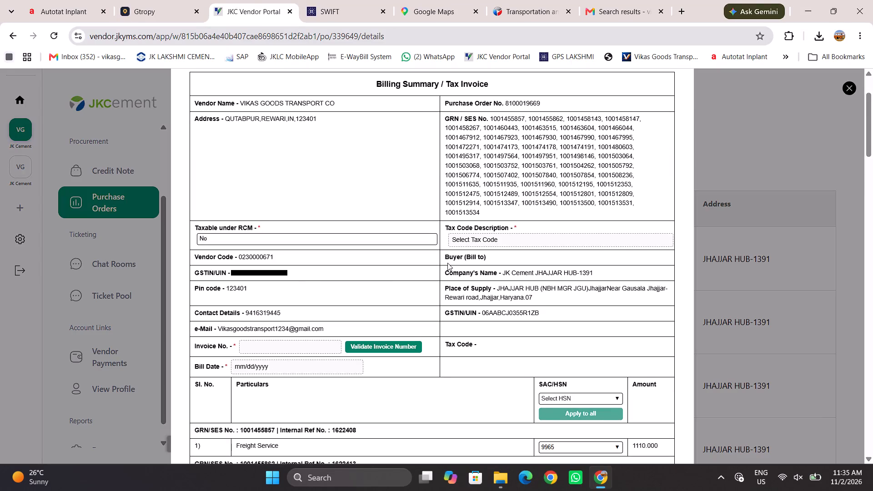
pyautogui.click(470, 243)
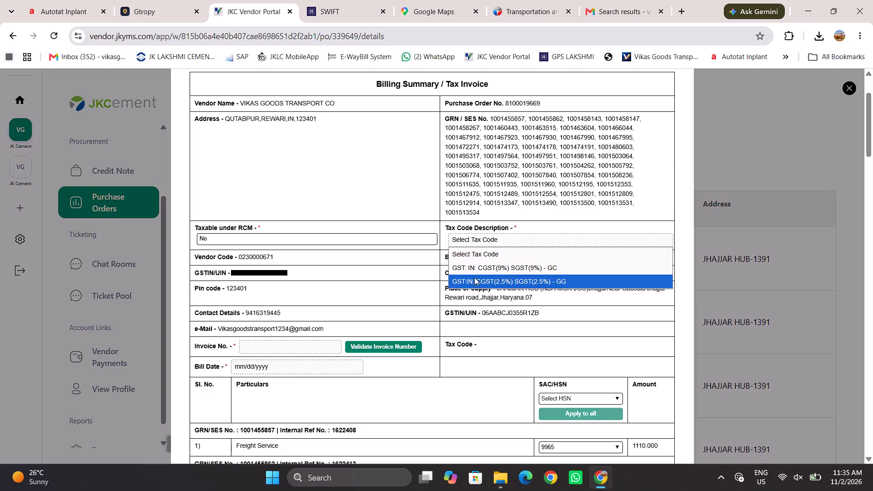
pyautogui.click(471, 269)
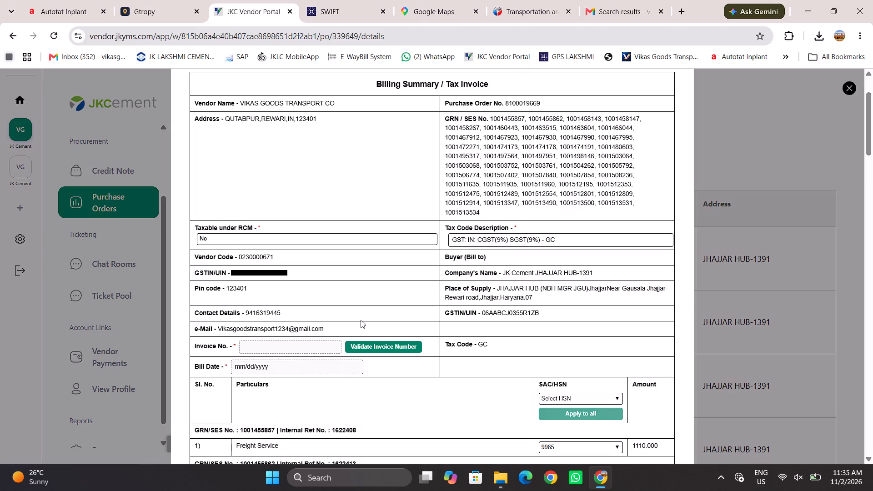
# Enter invoice number 480 with bill date 2 November 2026 and validate the invoice number.
pyautogui.scroll(-2, 361, 320)
pyautogui.click(295, 284)
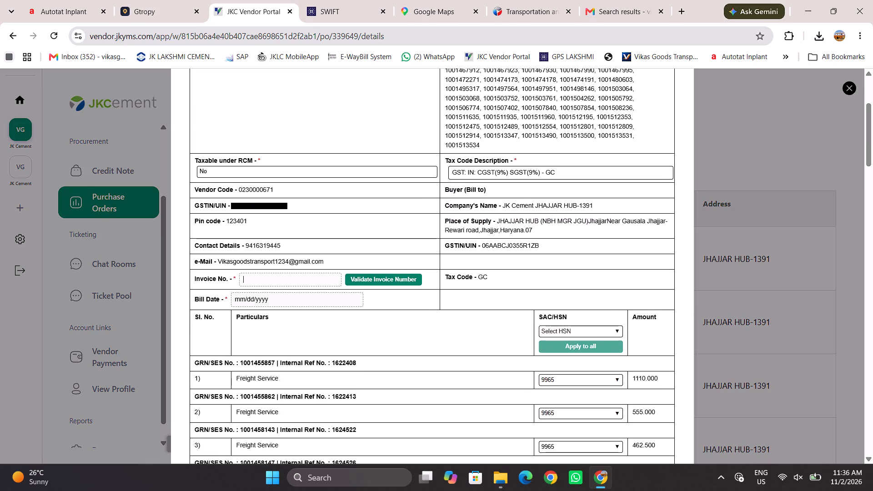
pyautogui.write('480')
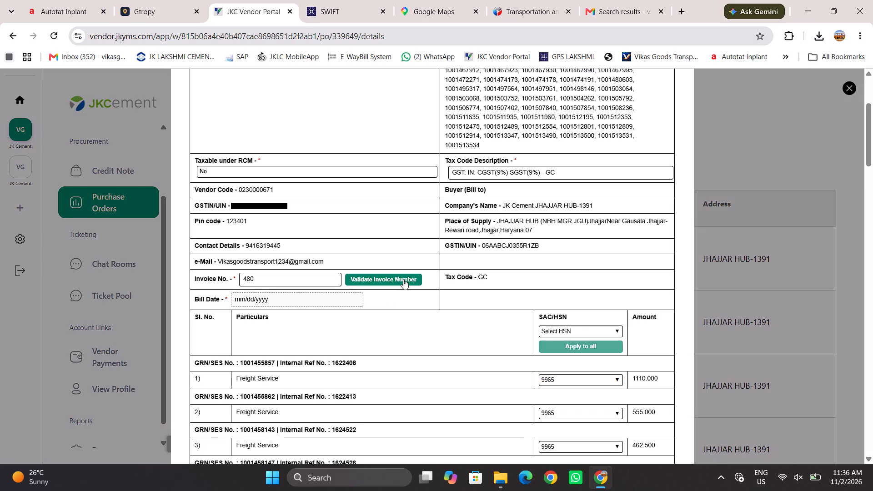
pyautogui.click(403, 279)
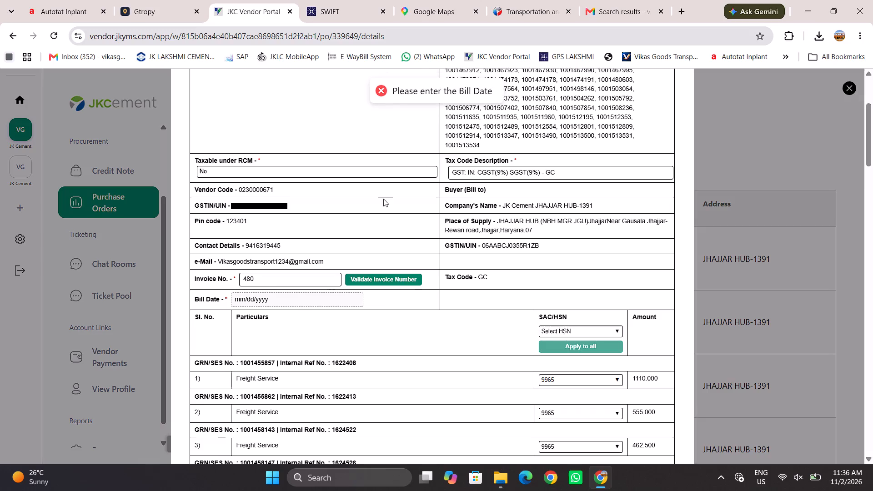
pyautogui.click(292, 297)
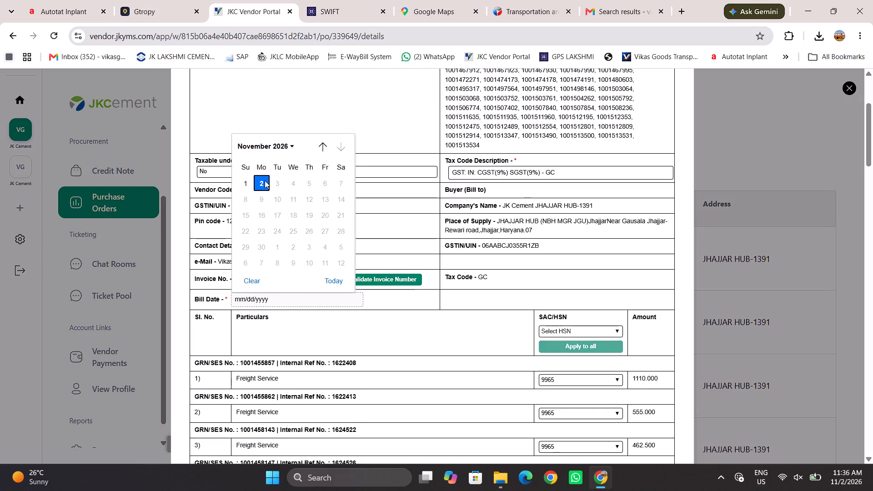
pyautogui.click(265, 180)
pyautogui.click(382, 279)
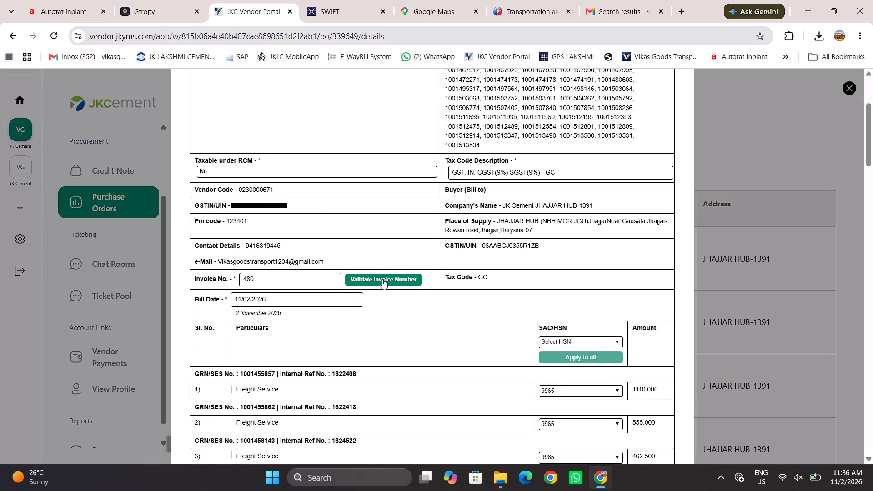
# Review the billing summary's header details, freight service line items, SAC/HSN codes, and tax and total amounts.
pyautogui.scroll(3, 534, 236)
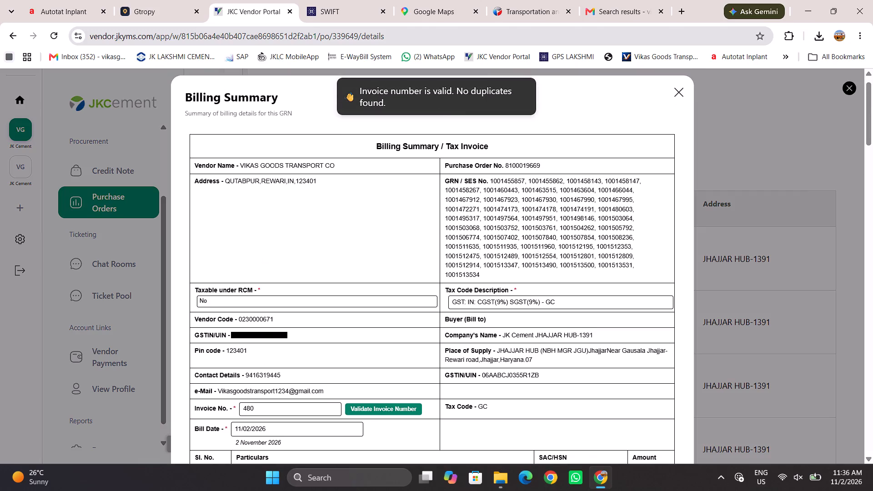
pyautogui.scroll(-4, 534, 236)
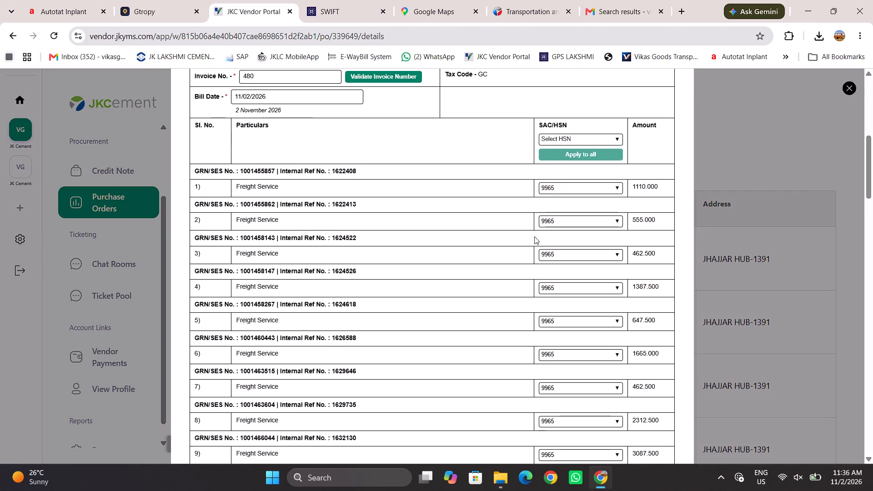
pyautogui.scroll(-15, 534, 236)
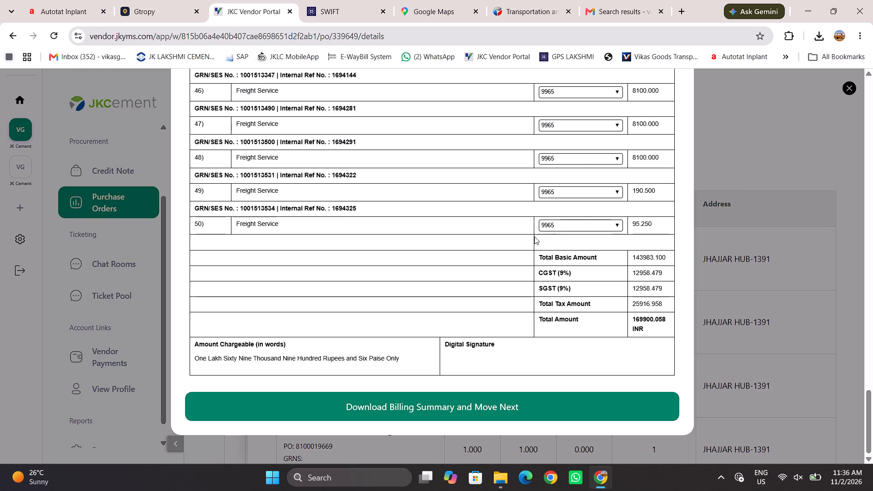
pyautogui.scroll(1, 525, 299)
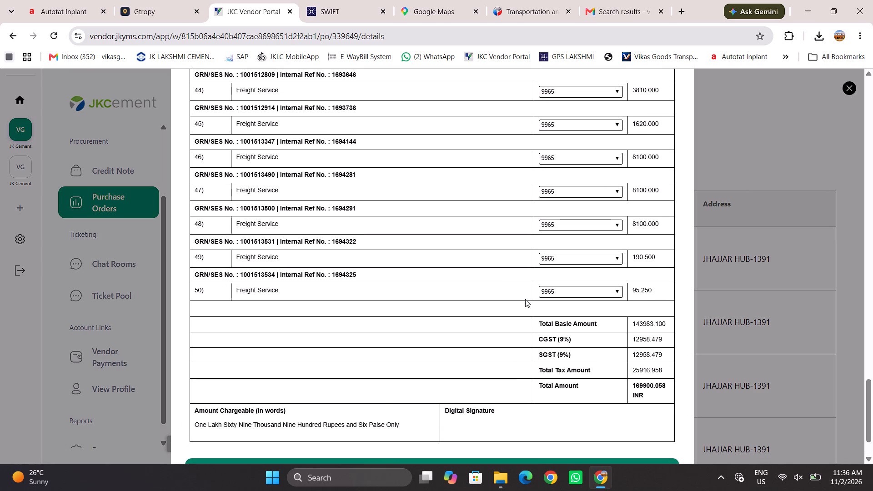
pyautogui.scroll(1, 525, 299)
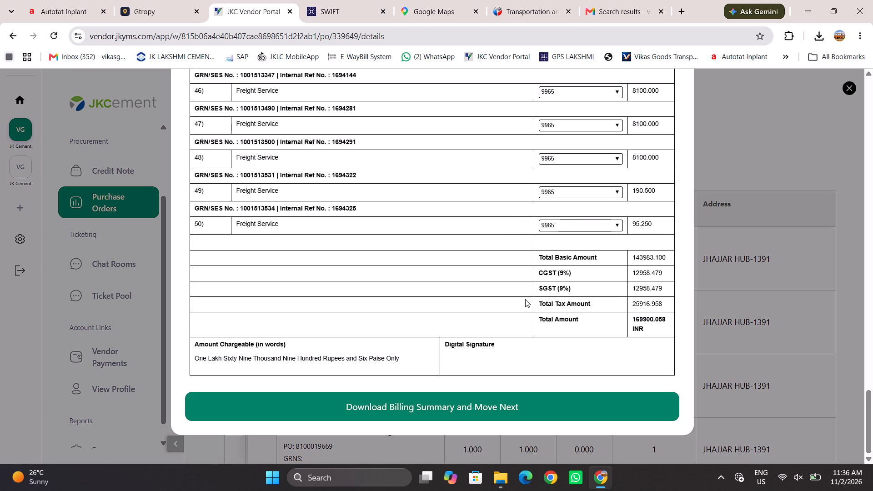
pyautogui.scroll(1, 525, 299)
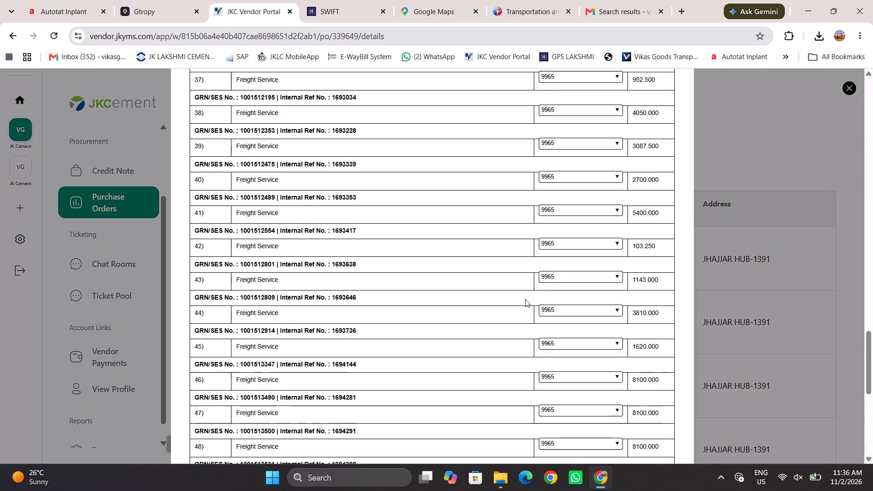
pyautogui.scroll(10, 525, 299)
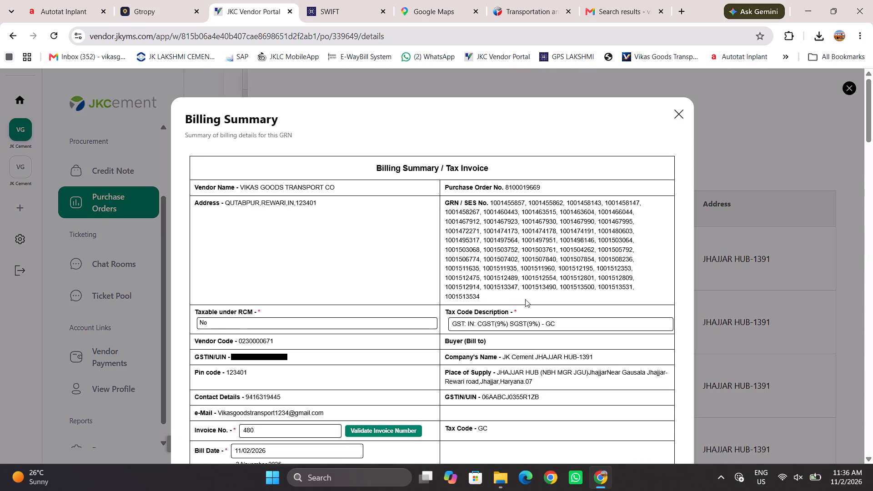
pyautogui.scroll(-2, 525, 299)
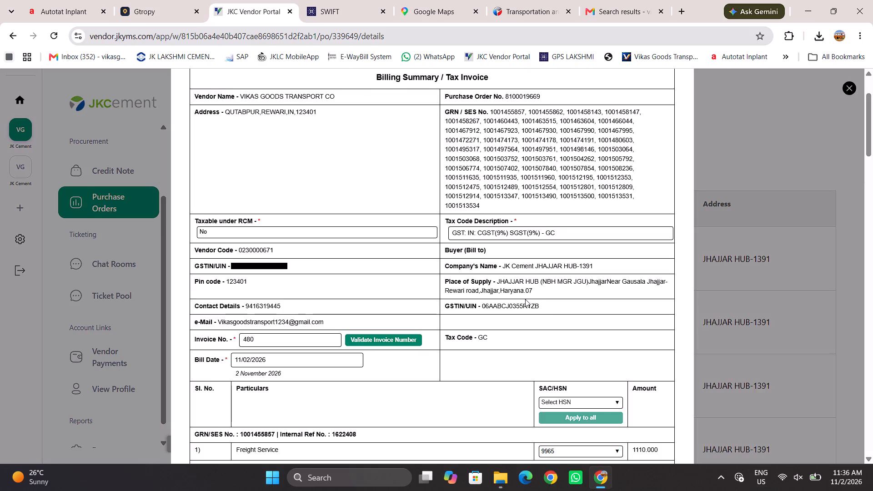
pyautogui.scroll(-4, 525, 299)
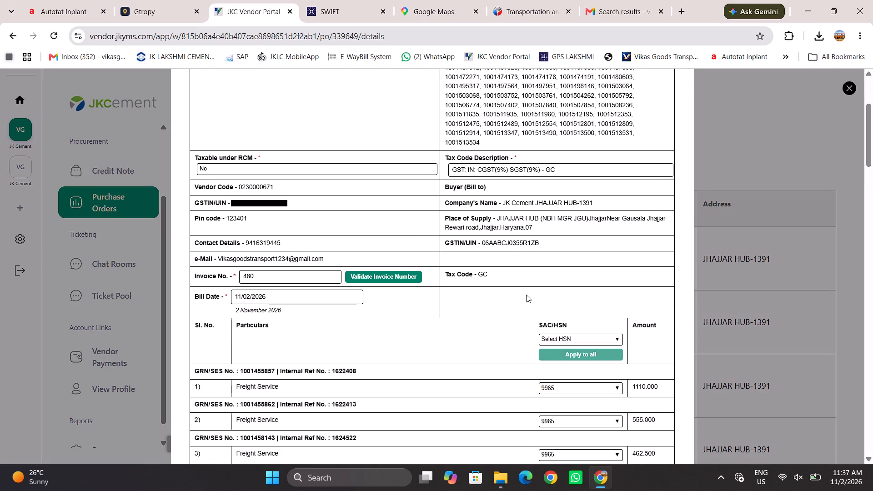
pyautogui.scroll(-2, 526, 295)
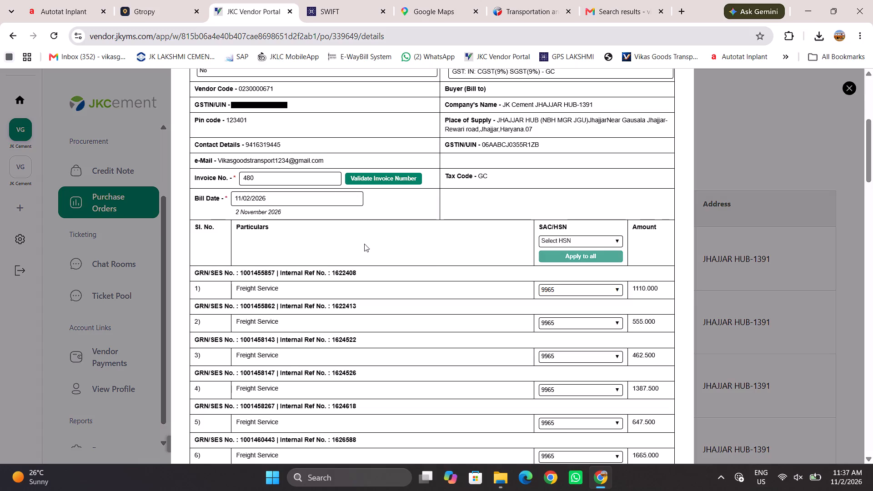
pyautogui.scroll(-17, 364, 244)
pyautogui.scroll(-7, 364, 244)
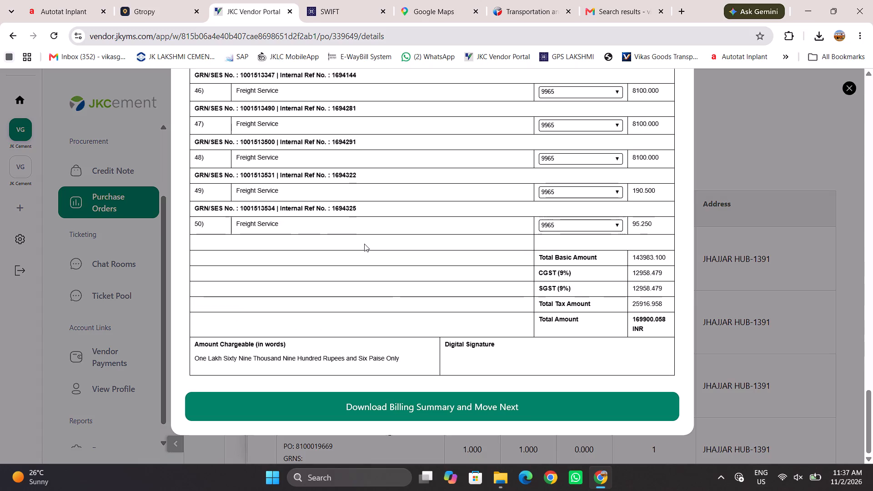
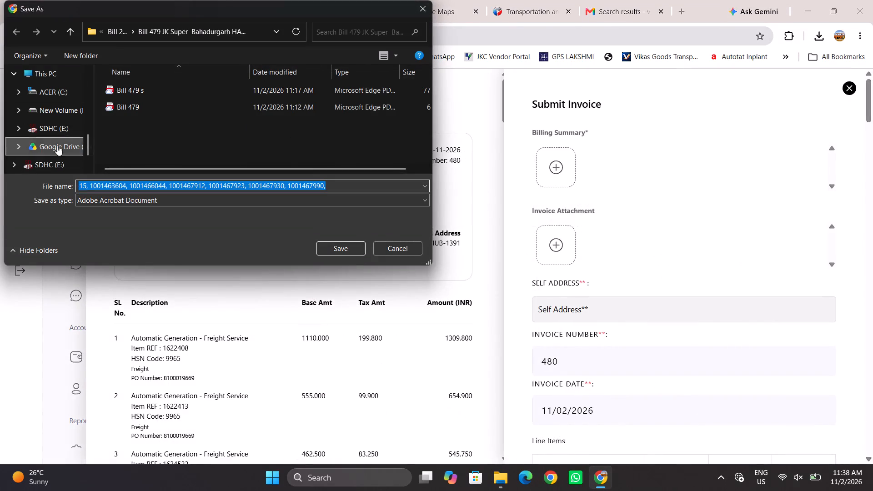
# Change the billing summary PDF's save location to the Bill 2026 folder and look through its most recent bill folders.
pyautogui.click(76, 39)
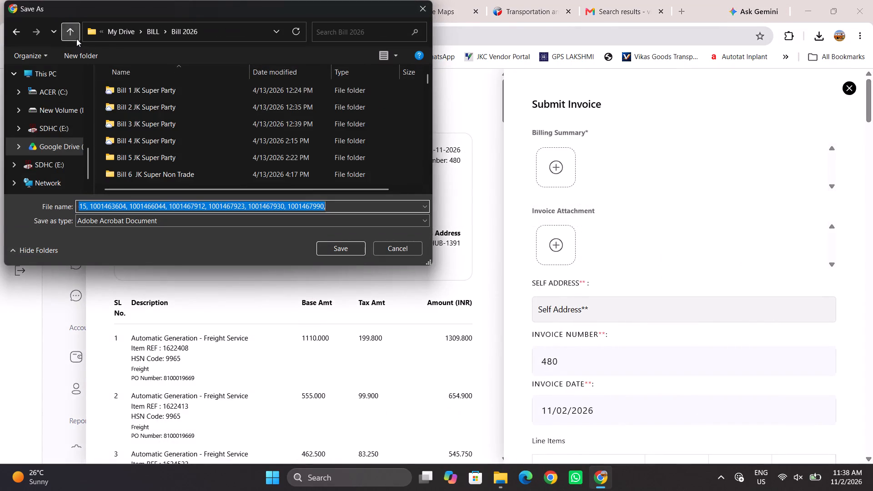
pyautogui.scroll(-18, 141, 117)
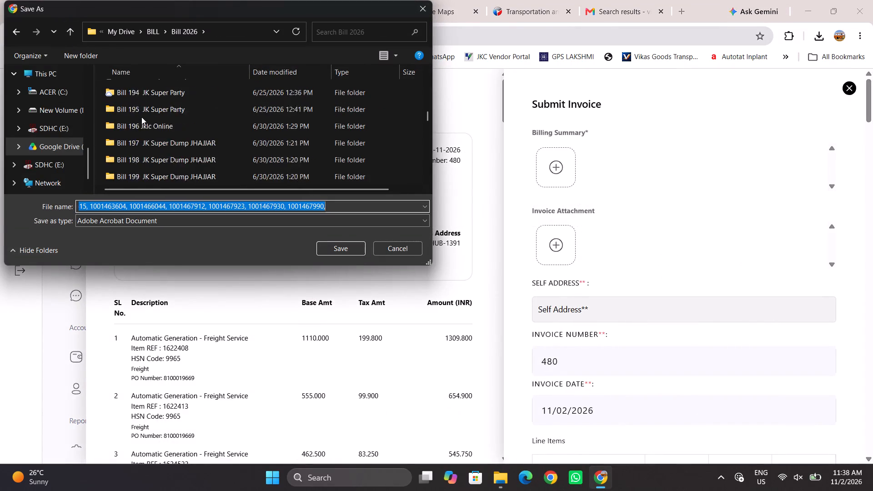
pyautogui.scroll(-6, 141, 117)
pyautogui.scroll(-20, 141, 117)
pyautogui.scroll(-20, 141, 117)
pyautogui.scroll(-20, 141, 117)
pyautogui.scroll(-5, 141, 117)
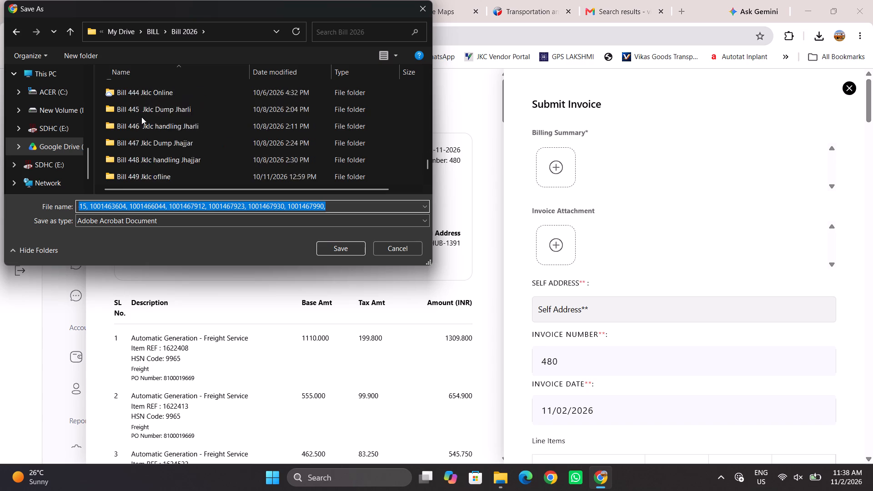
pyautogui.scroll(-2, 141, 117)
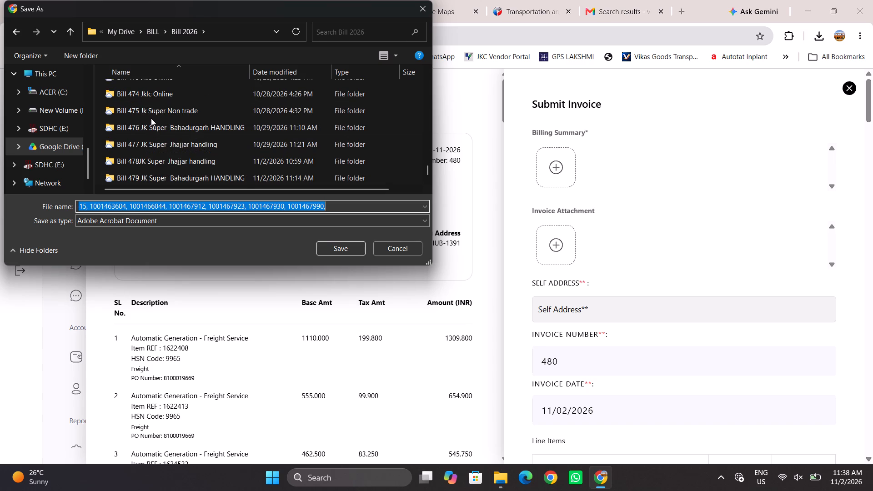
pyautogui.scroll(1, 151, 118)
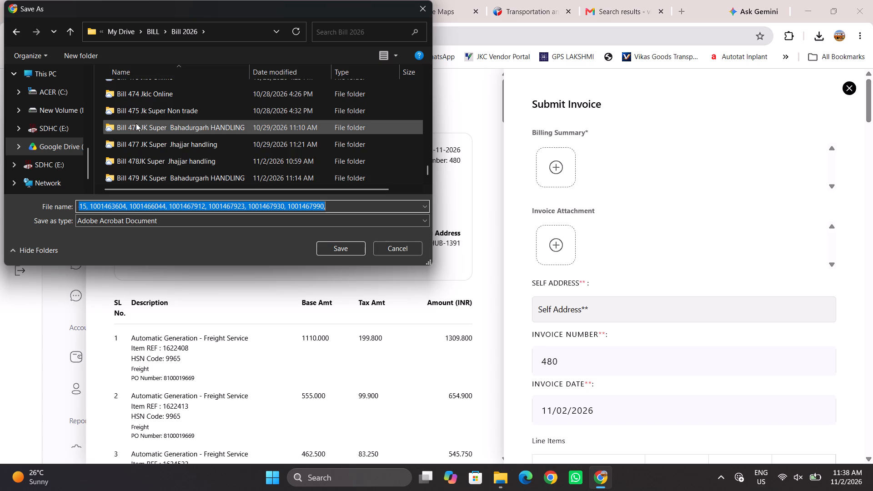
pyautogui.scroll(-2, 136, 123)
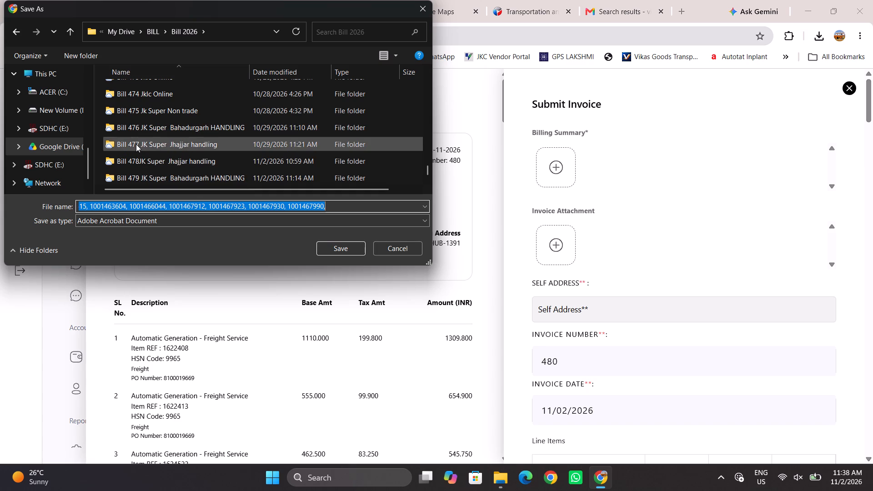
pyautogui.scroll(-1, 136, 144)
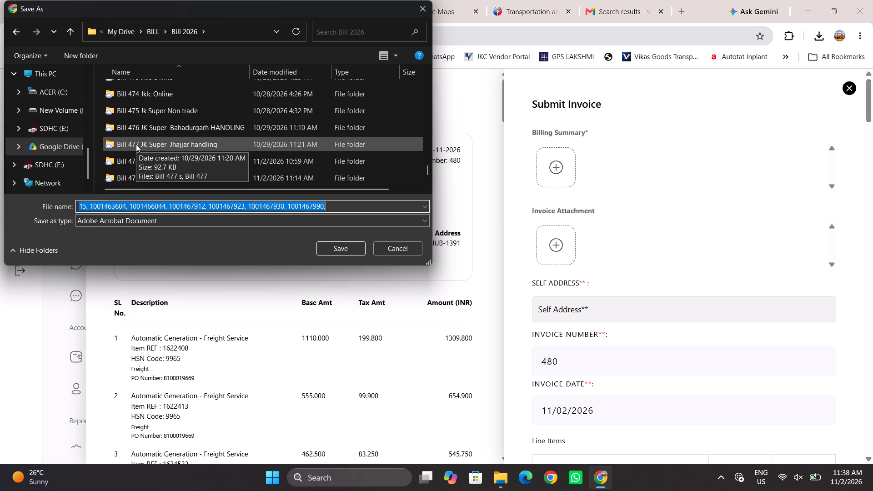
pyautogui.scroll(-1, 136, 144)
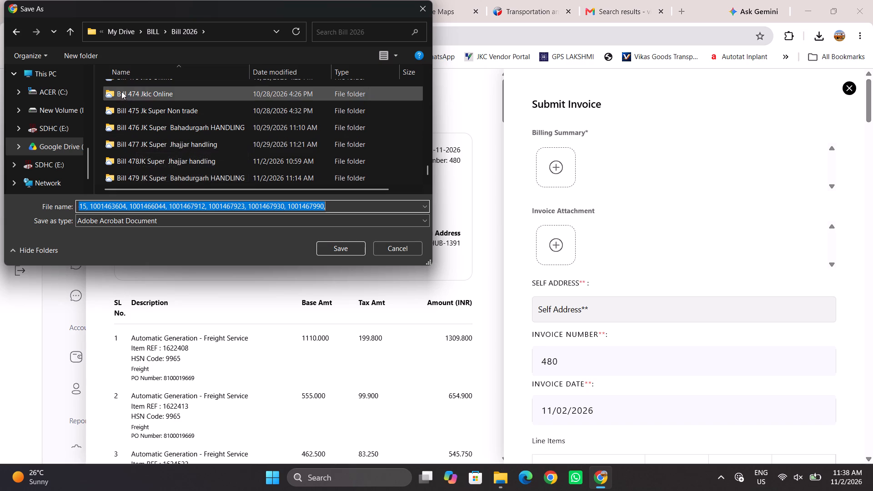
pyautogui.scroll(-1, 143, 171)
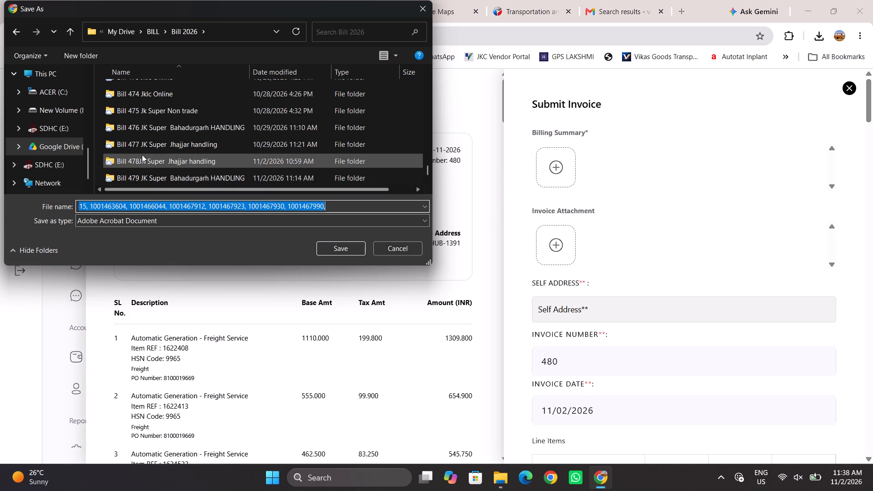
pyautogui.scroll(-2, 142, 155)
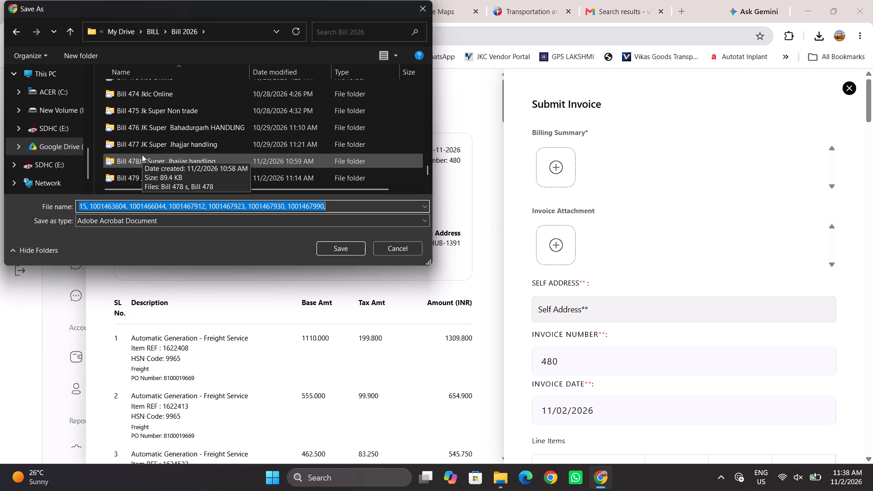
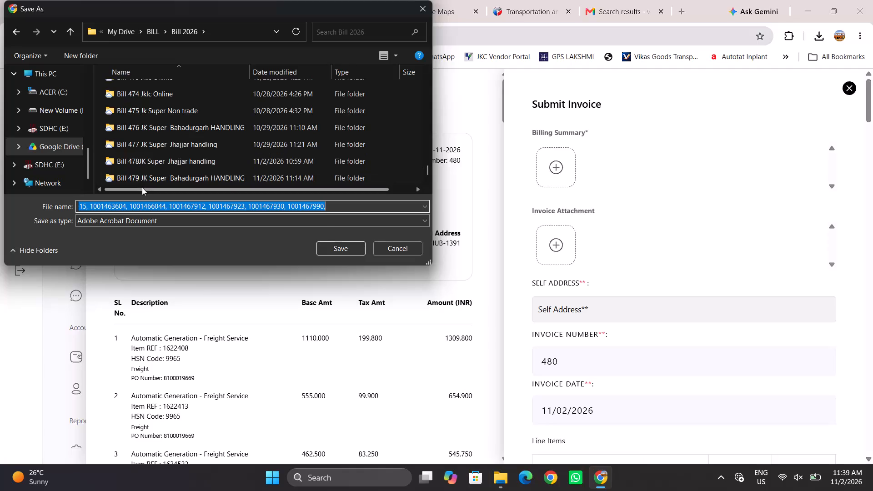
# Set the billing summary's save location to the Bill 480 JK Super Jhajjar Fright folder inside Bill 2026.
pyautogui.scroll(-2, 142, 171)
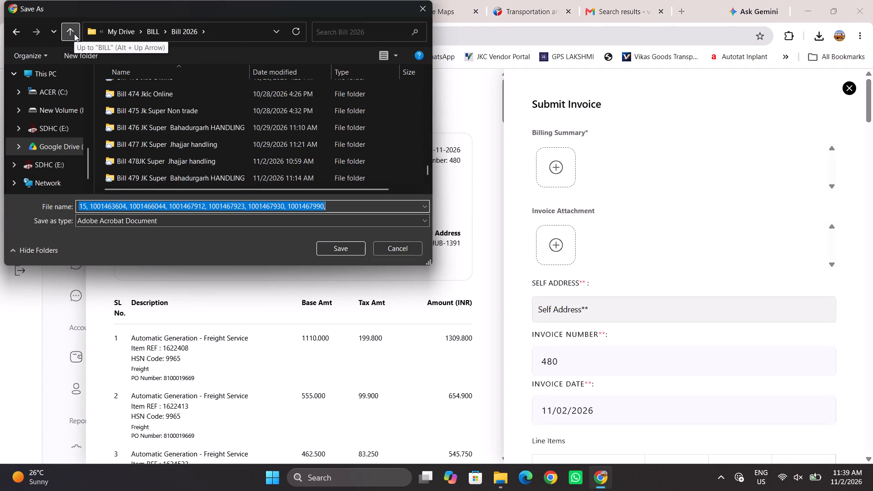
pyautogui.scroll(-2, 109, 143)
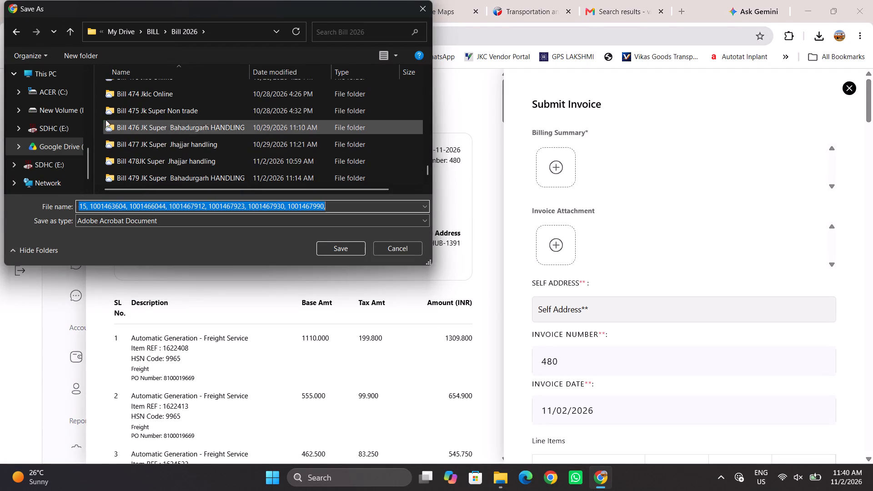
pyautogui.click(75, 31)
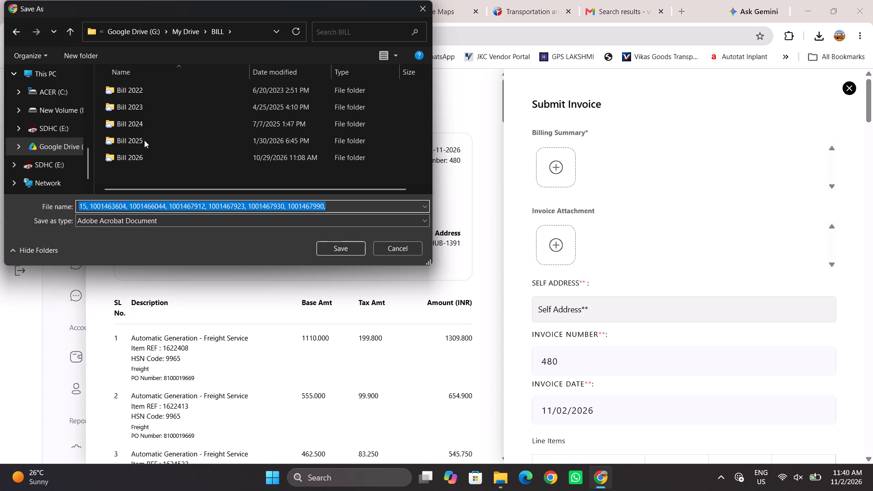
pyautogui.doubleClick(149, 159)
pyautogui.scroll(-6, 149, 160)
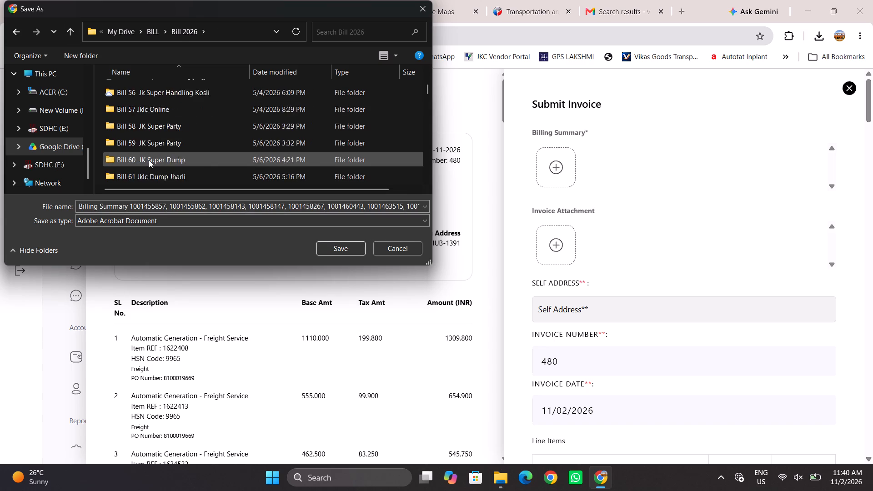
pyautogui.scroll(-18, 149, 160)
pyautogui.scroll(-19, 149, 160)
pyautogui.scroll(-7, 149, 160)
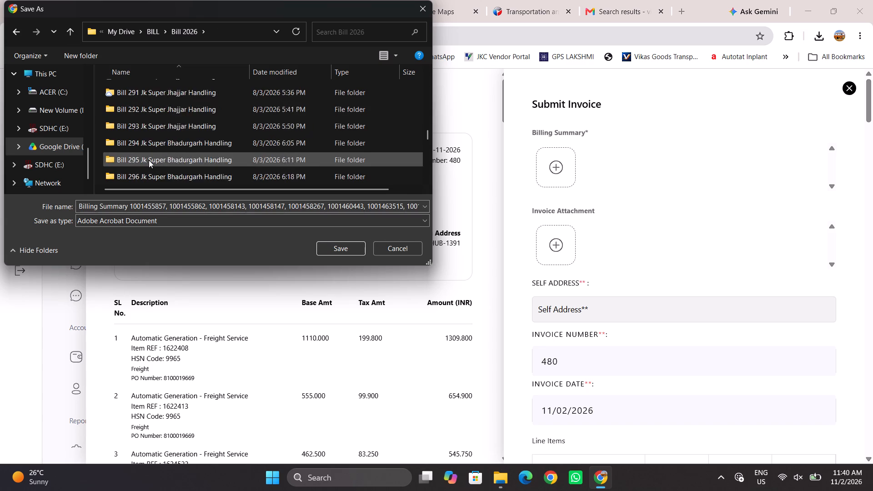
pyautogui.scroll(-17, 149, 160)
pyautogui.scroll(-20, 149, 160)
pyautogui.scroll(-20, 149, 160)
pyautogui.scroll(-20, 149, 160)
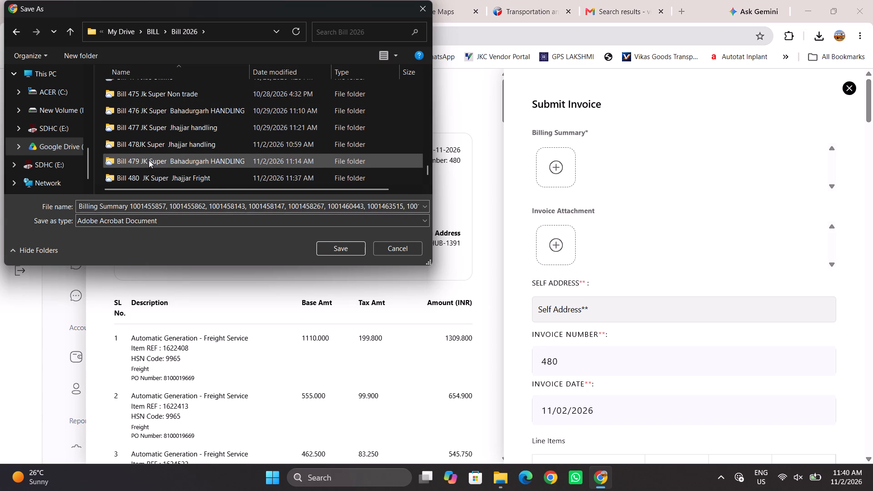
pyautogui.doubleClick(153, 179)
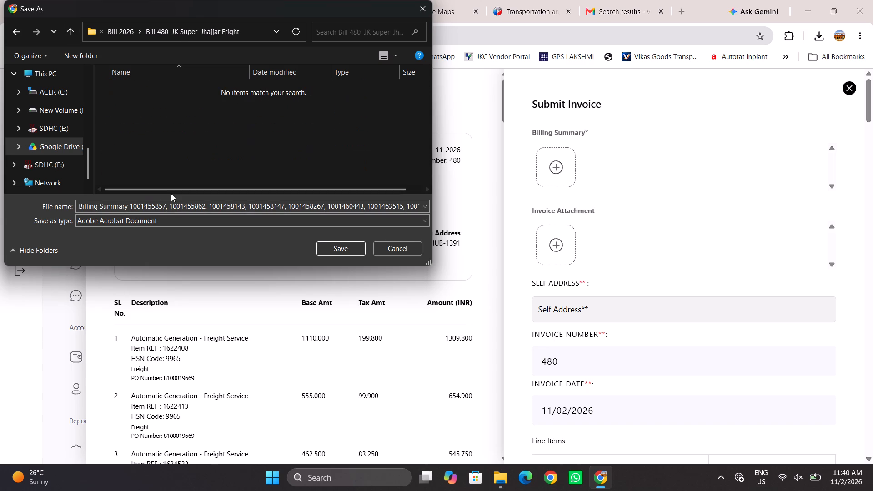
# Replace the long default file name with Bill 480 and save the billing summary as a PDF.
pyautogui.click(177, 202)
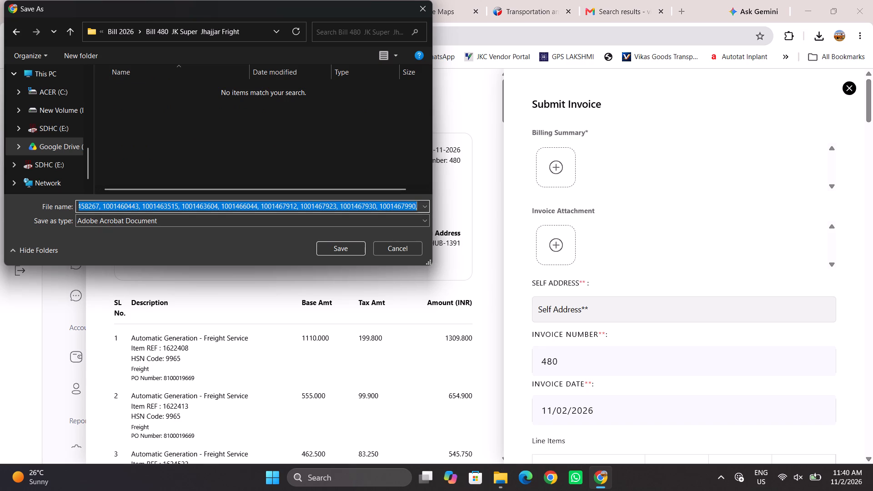
pyautogui.click(177, 202)
pyautogui.click(367, 211)
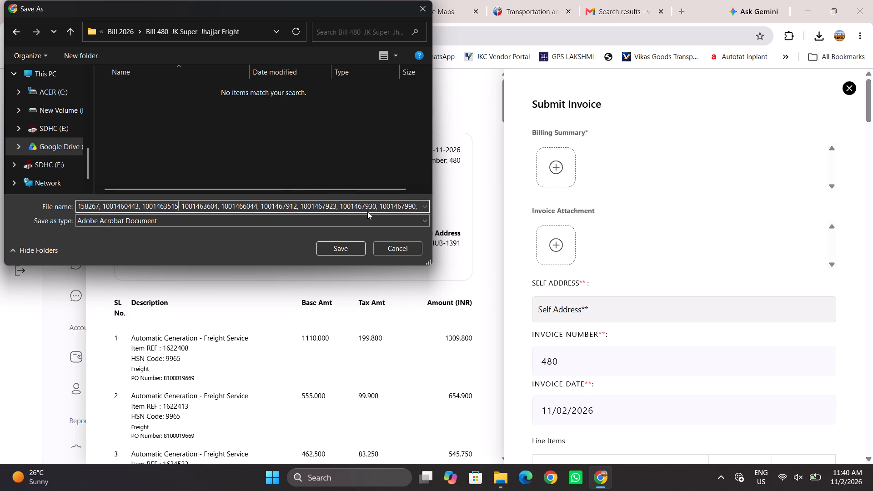
pyautogui.doubleClick(365, 204)
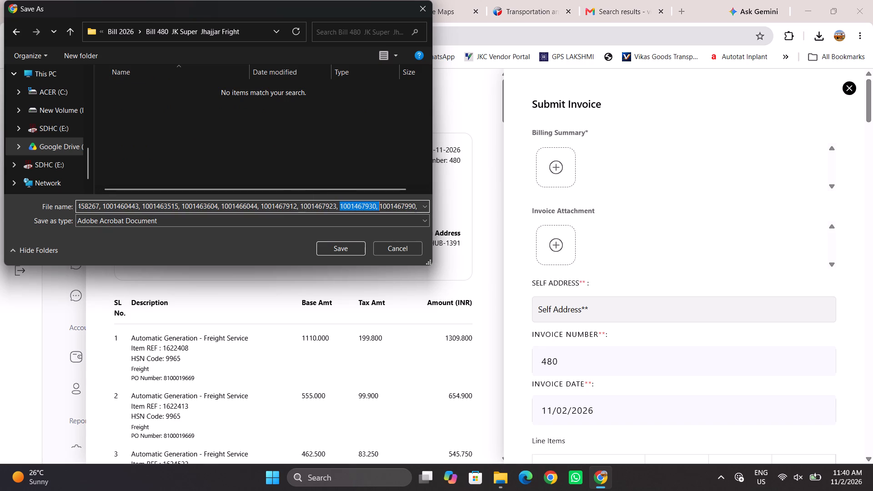
pyautogui.hotkey('shift', 'Right')
pyautogui.hotkey('shift', 'Right')
pyautogui.hotkey('shift', 'Right')
pyautogui.hotkey('shift', 'Right')
pyautogui.hotkey('shift', 'Right')
pyautogui.hotkey('shift', 'Right')
pyautogui.hotkey('shift', 'Right')
pyautogui.hotkey('shift', 'Right')
pyautogui.hotkey('shift', 'Right')
pyautogui.hotkey('shift', 'Right')
pyautogui.hotkey('shift', 'Right')
pyautogui.hotkey('shift', 'Right')
pyautogui.hotkey('shift', 'Right')
pyautogui.hotkey('shift', 'Right')
pyautogui.hotkey('shift', 'Right')
pyautogui.hotkey('shift', 'Right')
pyautogui.hotkey('shift', 'Right')
pyautogui.hotkey('shift', 'Right')
pyautogui.hotkey('shift', 'Right')
pyautogui.hotkey('shift', 'Right')
pyautogui.press('BackSpace')
pyautogui.press('BackSpace')
pyautogui.press('BackSpace')
pyautogui.press('BackSpace')
pyautogui.press('BackSpace')
pyautogui.press('BackSpace')
pyautogui.press('BackSpace')
pyautogui.press('BackSpace')
pyautogui.press('BackSpace')
pyautogui.press('BackSpace')
pyautogui.press('BackSpace')
pyautogui.press('BackSpace')
pyautogui.press('BackSpace')
pyautogui.press('BackSpace')
pyautogui.press('BackSpace')
pyautogui.press('BackSpace')
pyautogui.press('BackSpace')
pyautogui.press('BackSpace')
pyautogui.press('BackSpace')
pyautogui.press('BackSpace')
pyautogui.press('BackSpace')
pyautogui.press('BackSpace')
pyautogui.press('BackSpace')
pyautogui.press('BackSpace')
pyautogui.press('BackSpace')
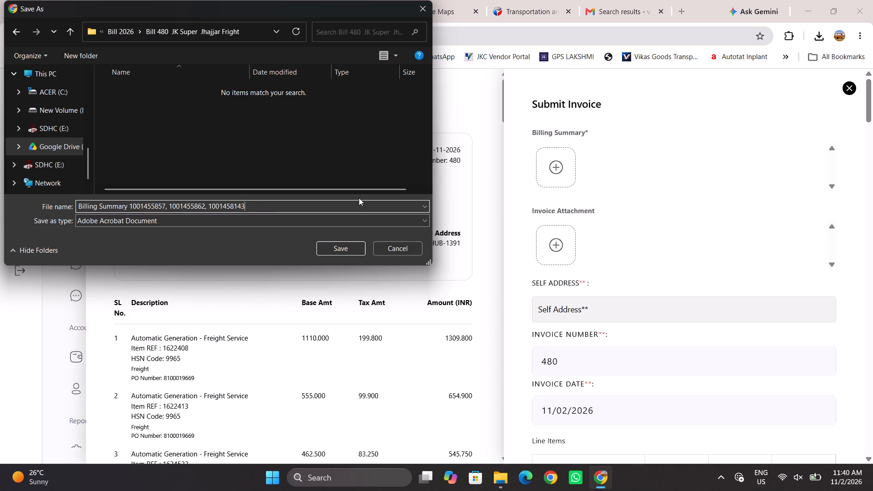
pyautogui.press('BackSpace')
pyautogui.press('BackSpace')
pyautogui.press('BackSpace')
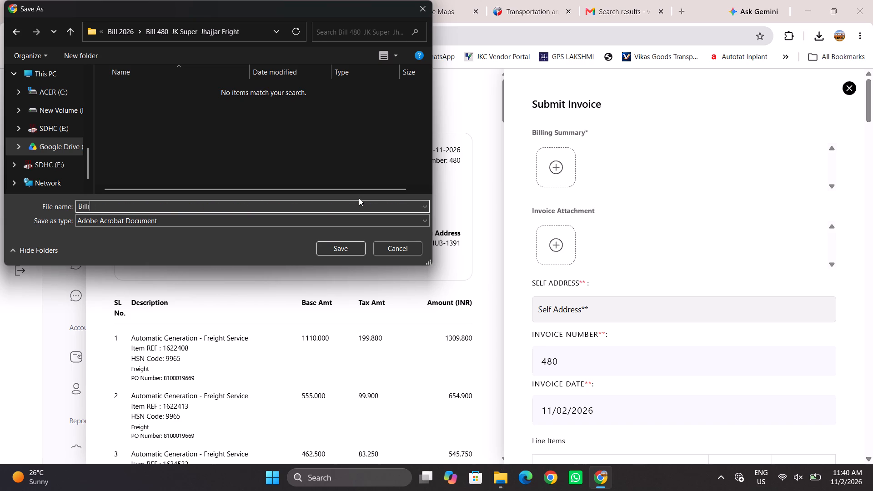
pyautogui.press('BackSpace')
pyautogui.press('space')
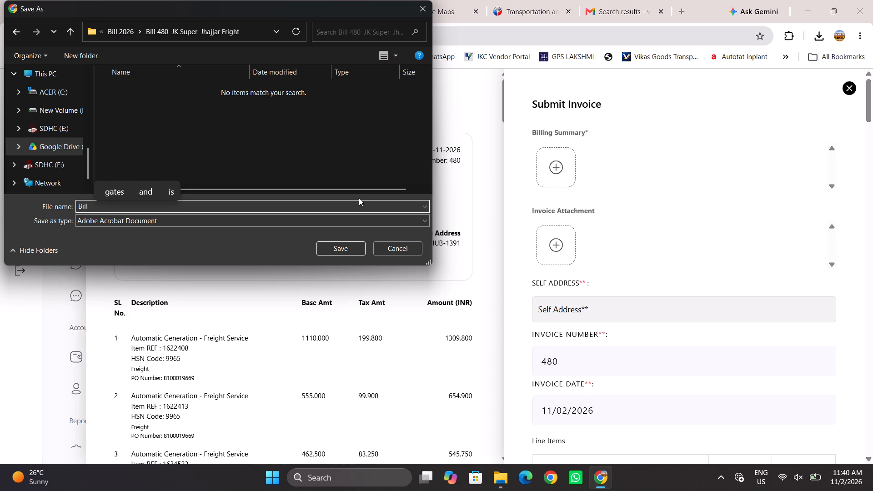
pyautogui.write('482')
pyautogui.press('BackSpace')
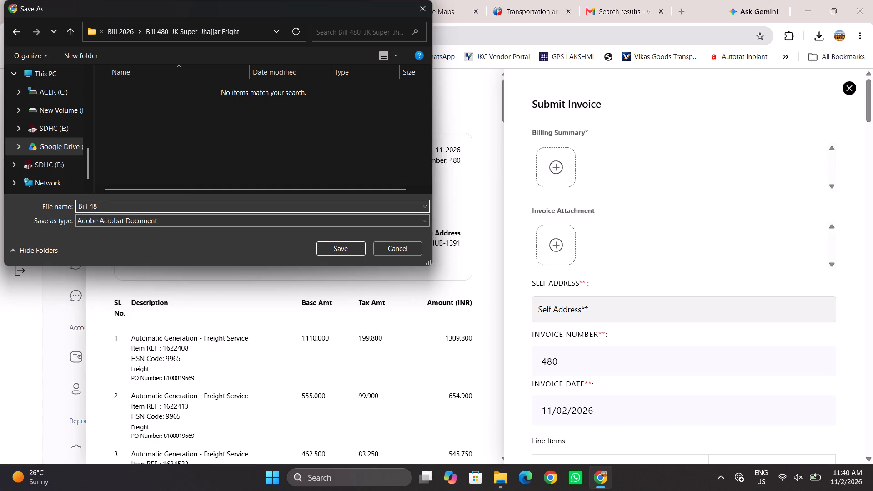
pyautogui.press('0')
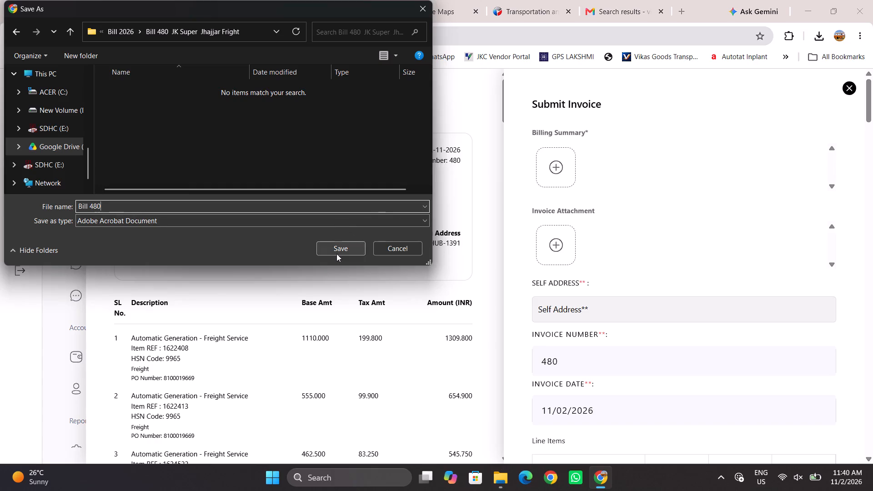
pyautogui.click(336, 254)
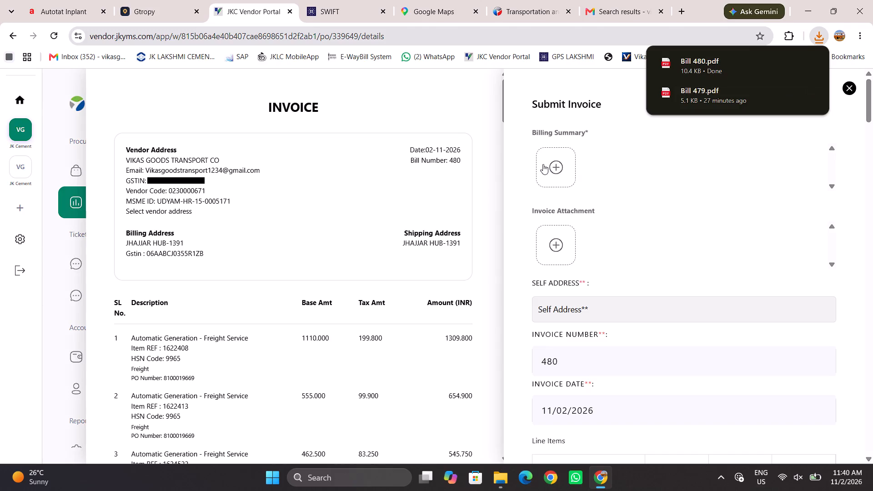
# Show the downloaded Bill 480.pdf in its containing folder.
pyautogui.click(792, 62)
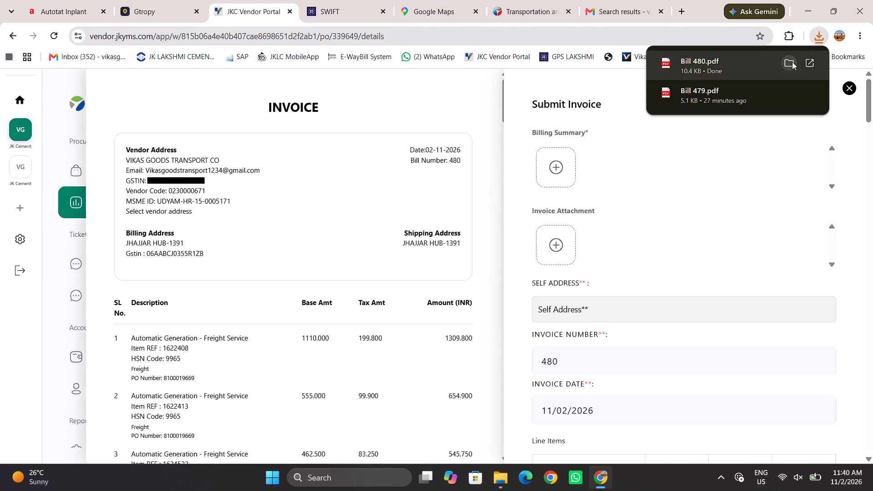
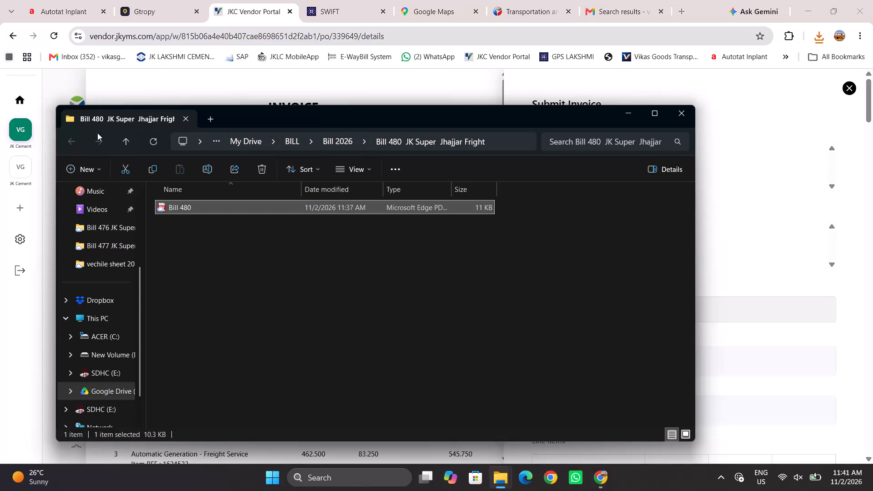
# Keep refreshing the Bill 480 JK Super Jhajjar Fright folder to check for the Bill 480 s PDF, and put the folder window away.
pyautogui.click(150, 140)
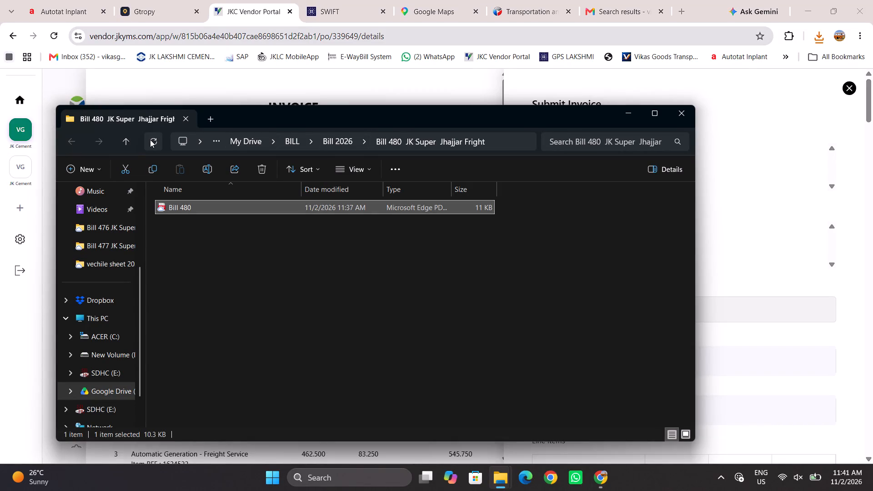
pyautogui.tripleClick(150, 140)
pyautogui.tripleClick(150, 140)
pyautogui.tripleClick(150, 140)
pyautogui.tripleClick(150, 140)
pyautogui.tripleClick(150, 140)
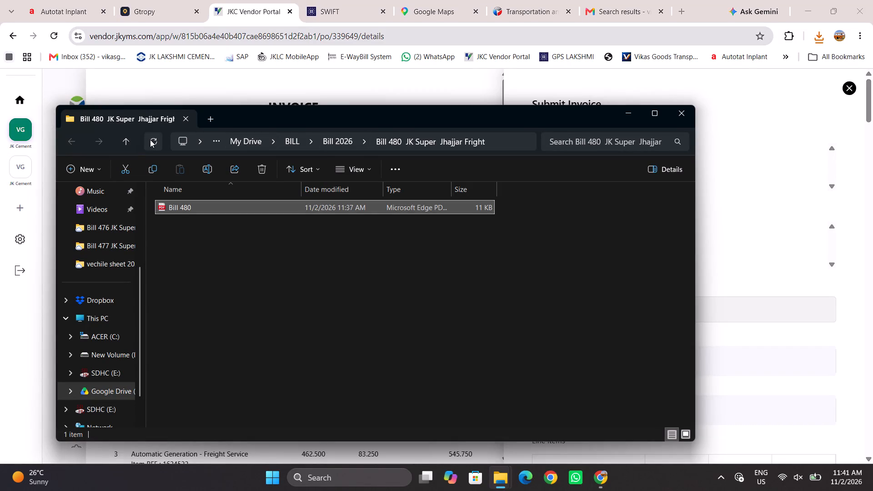
pyautogui.tripleClick(150, 140)
pyautogui.tripleClick(150, 140)
pyautogui.tripleClick(150, 140)
pyautogui.tripleClick(150, 140)
pyautogui.tripleClick(150, 140)
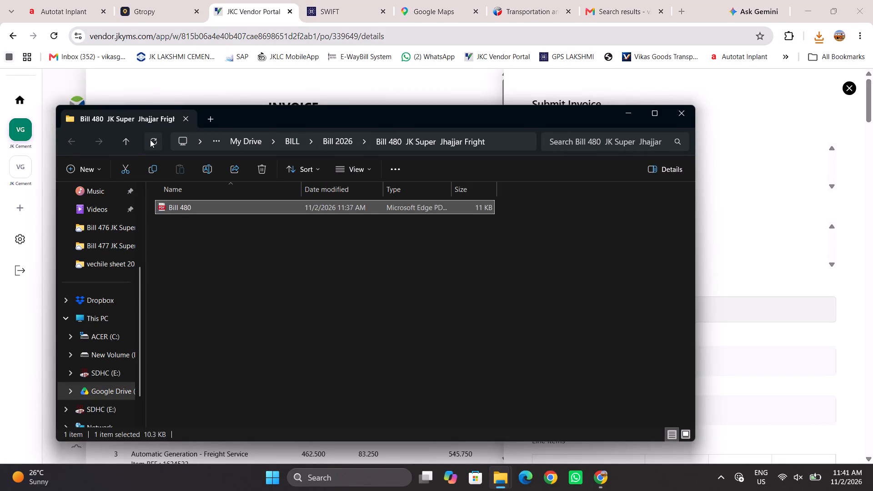
pyautogui.tripleClick(150, 140)
pyautogui.tripleClick(150, 140)
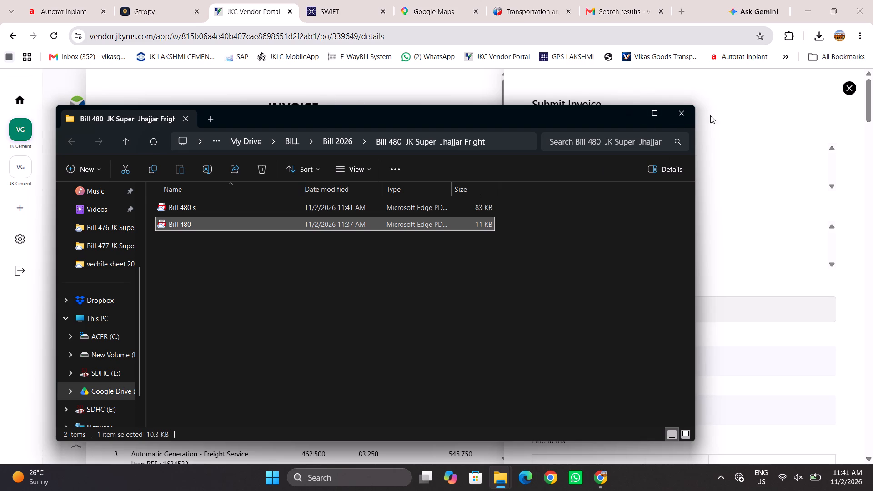
pyautogui.click(634, 107)
# Upload Bill 480 s from the Bill 480 JK Super Jhajjar Fright folder in Bill 2026 as the billing summary.
pyautogui.click(550, 159)
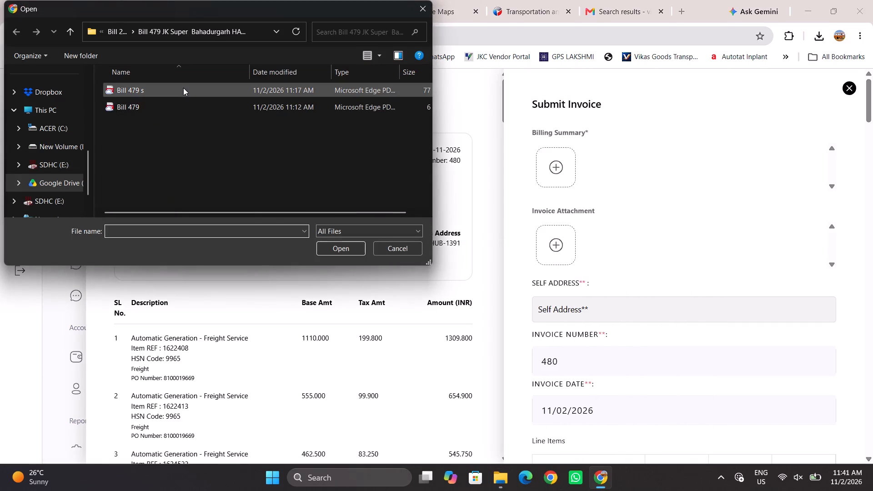
pyautogui.click(70, 26)
pyautogui.scroll(-13, 215, 168)
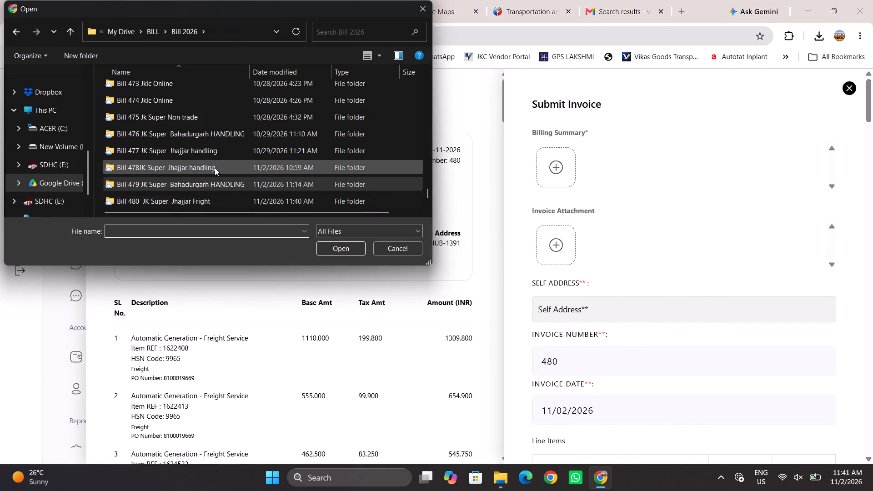
pyautogui.click(216, 209)
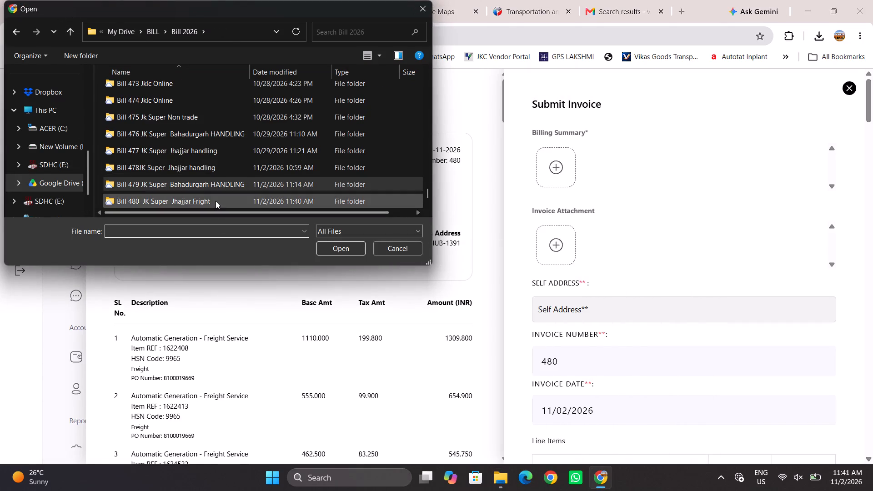
pyautogui.doubleClick(216, 201)
pyautogui.click(162, 93)
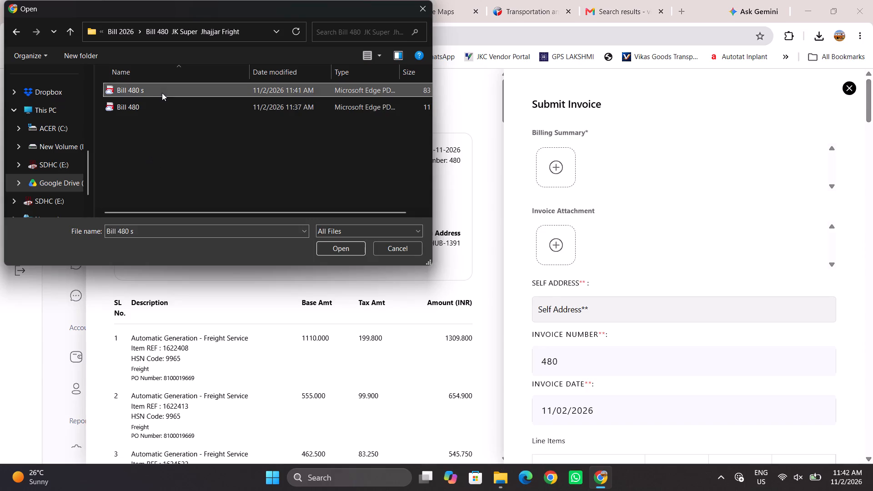
pyautogui.click(343, 251)
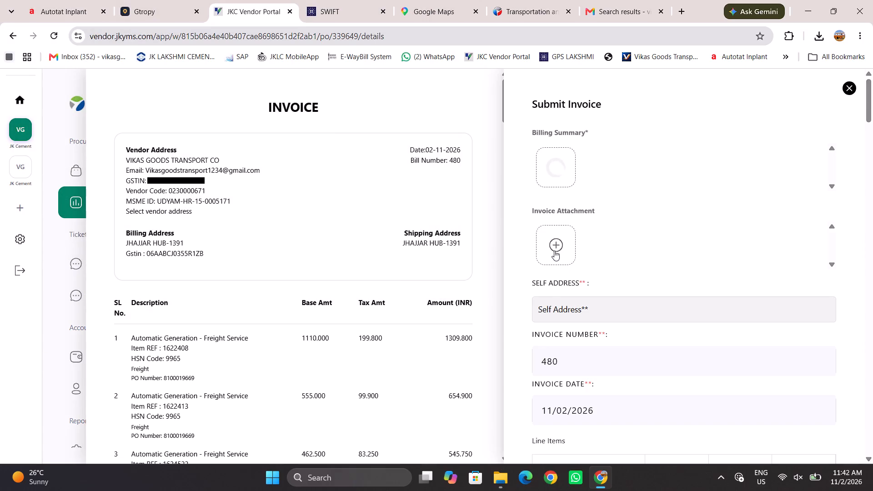
# Upload the same Bill 480 s PDF as the invoice attachment.
pyautogui.click(554, 251)
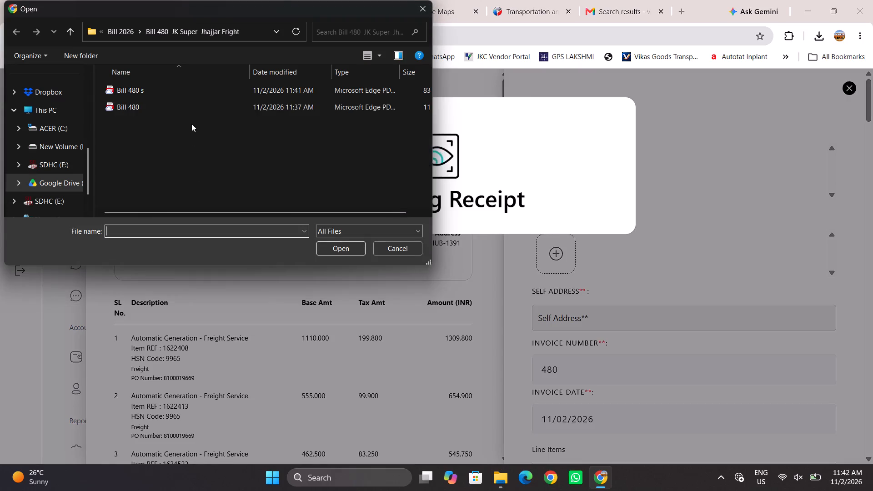
pyautogui.click(191, 84)
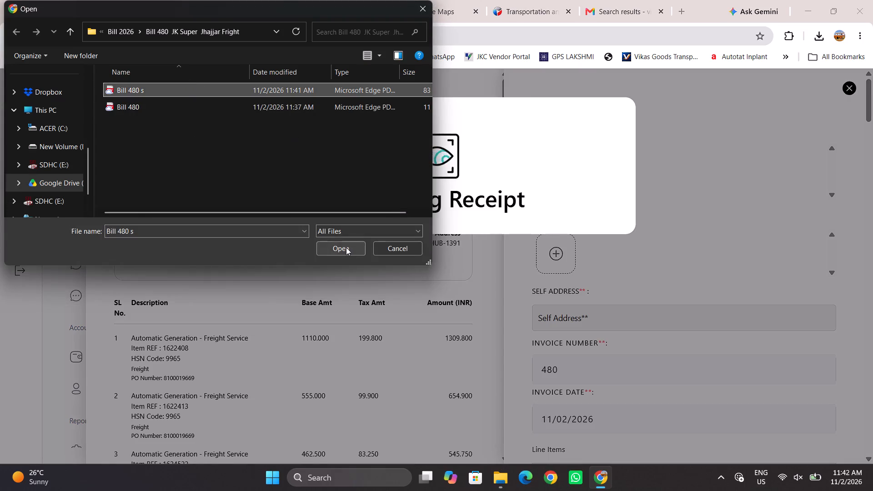
pyautogui.click(346, 247)
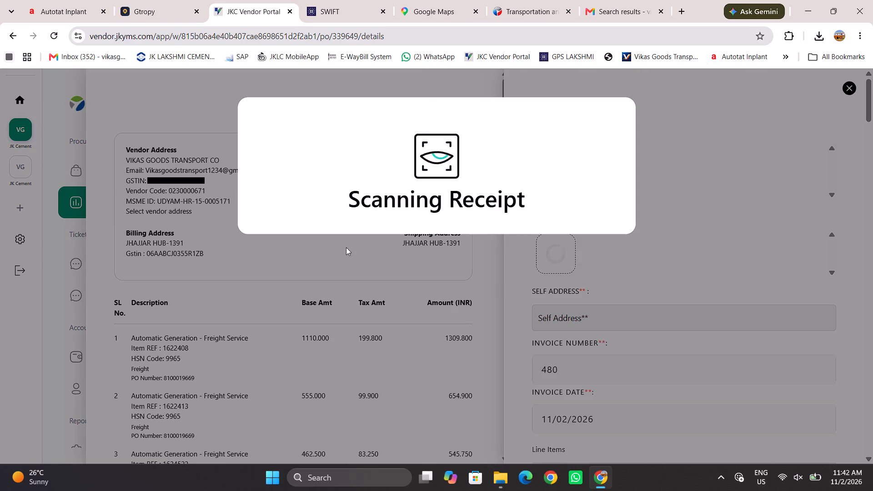
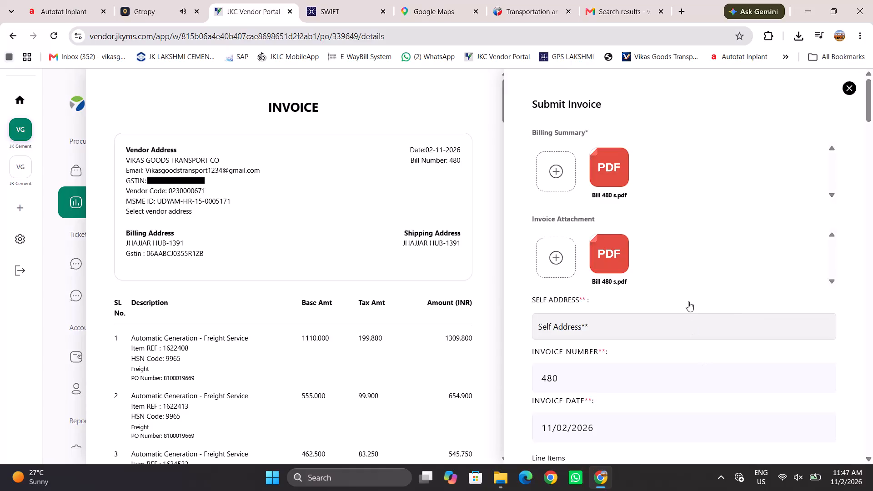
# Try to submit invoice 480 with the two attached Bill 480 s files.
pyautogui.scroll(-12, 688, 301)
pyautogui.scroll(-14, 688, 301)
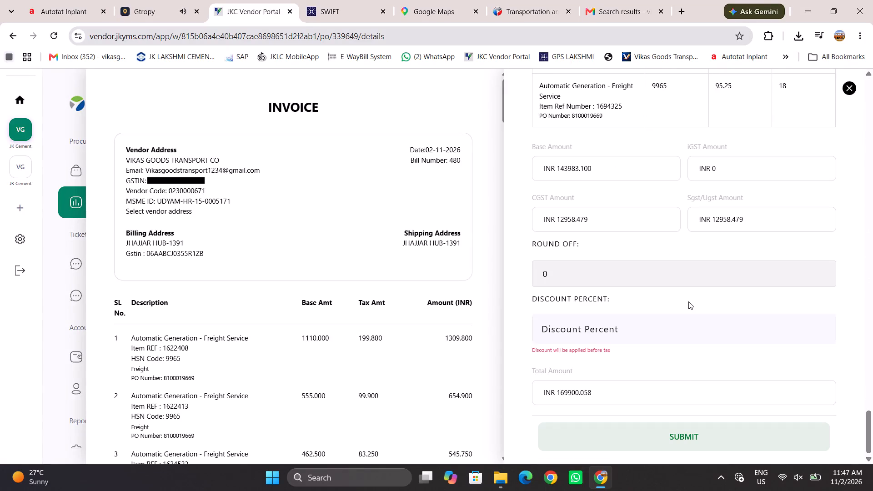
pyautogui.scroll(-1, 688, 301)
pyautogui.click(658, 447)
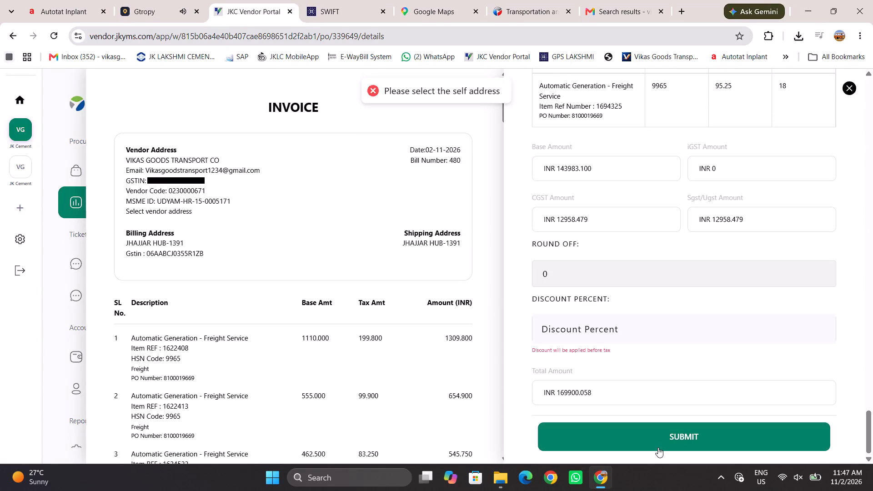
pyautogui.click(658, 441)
# Select VIKAS GOODS TRANSPORT CO as the self address of the invoice.
pyautogui.scroll(2, 629, 265)
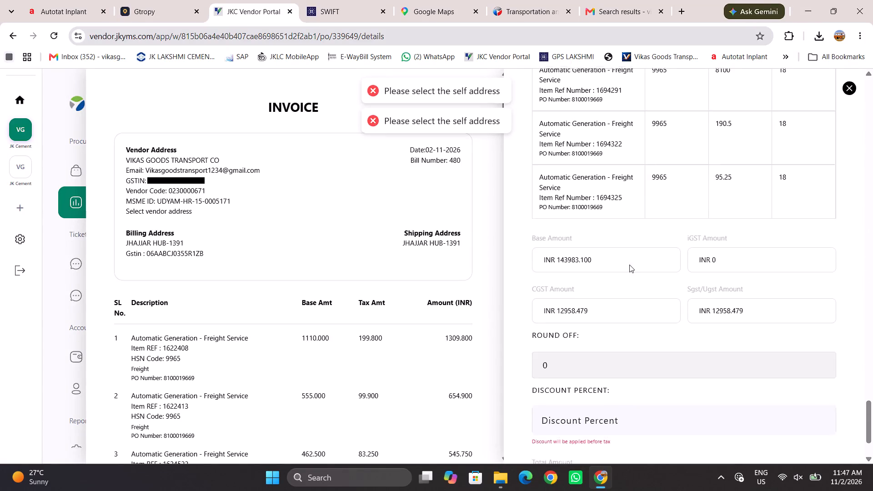
pyautogui.scroll(15, 629, 265)
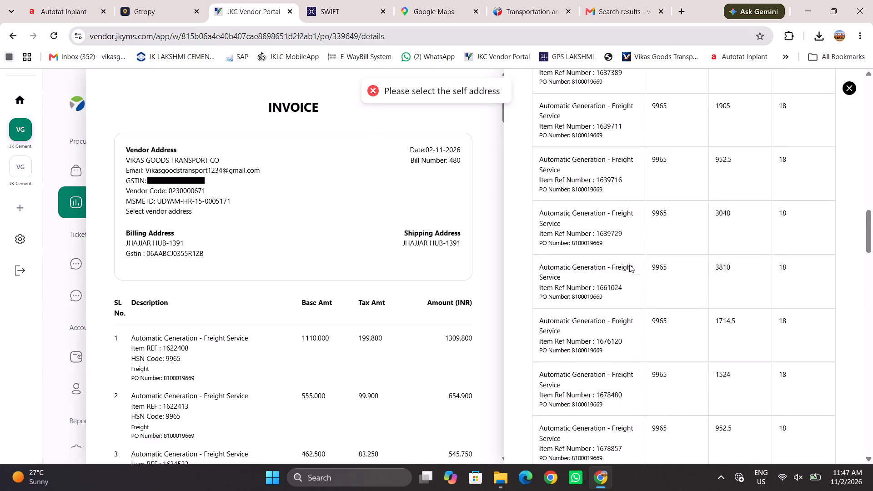
pyautogui.scroll(3, 629, 265)
pyautogui.scroll(-3, 629, 265)
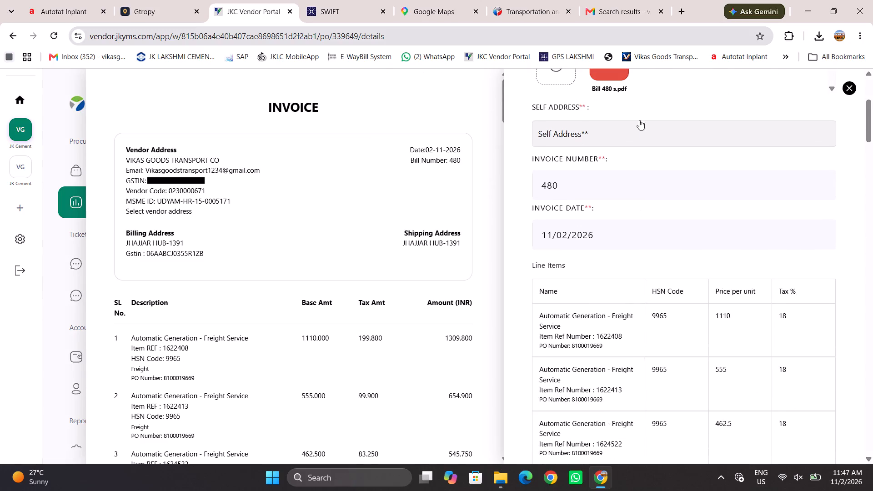
pyautogui.click(644, 136)
pyautogui.click(605, 167)
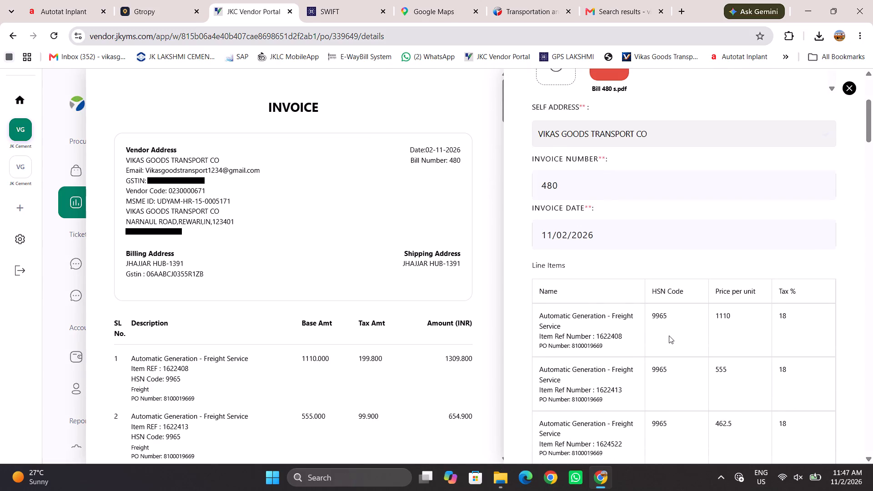
# Submit invoice 480 against the 50 selected GRN/SES entries.
pyautogui.scroll(-6, 669, 336)
pyautogui.scroll(-16, 669, 339)
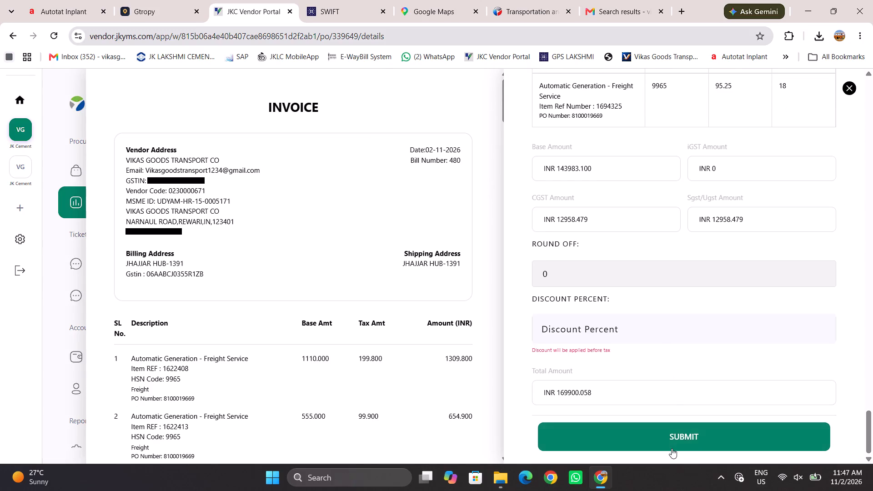
pyautogui.click(672, 448)
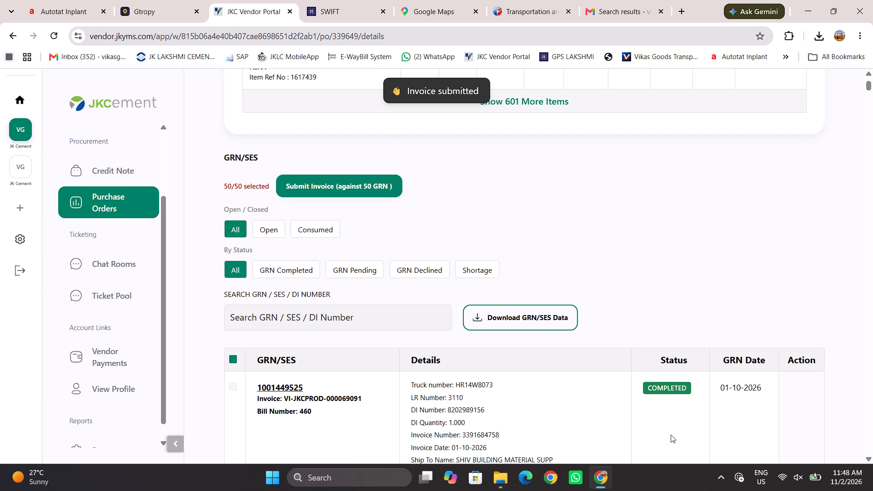
pyautogui.scroll(-2, 600, 339)
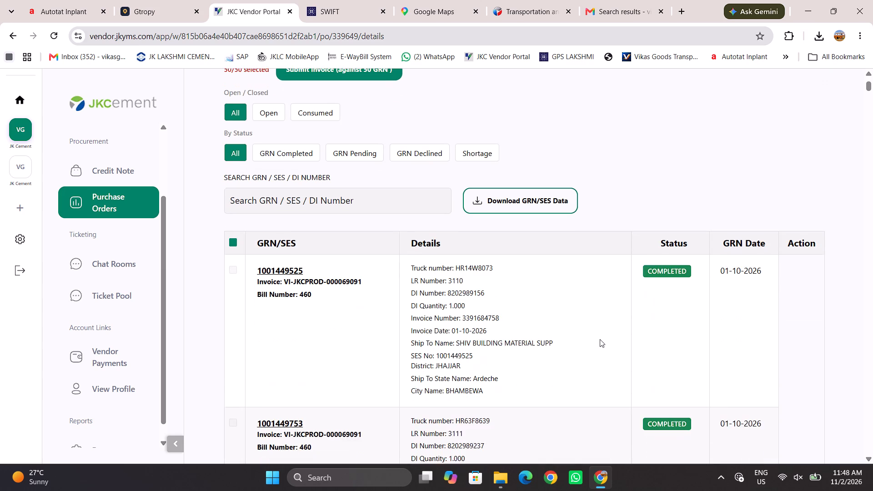
pyautogui.scroll(-4, 600, 339)
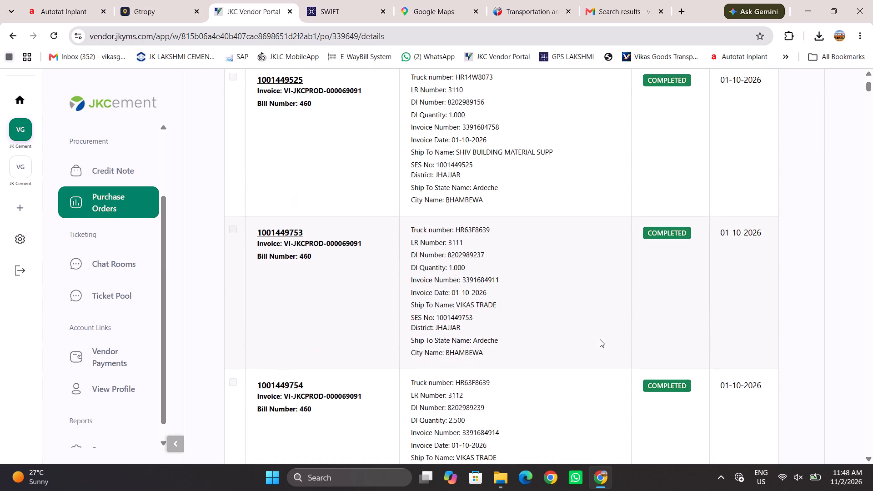
pyautogui.scroll(-7, 600, 339)
pyautogui.scroll(-14, 600, 339)
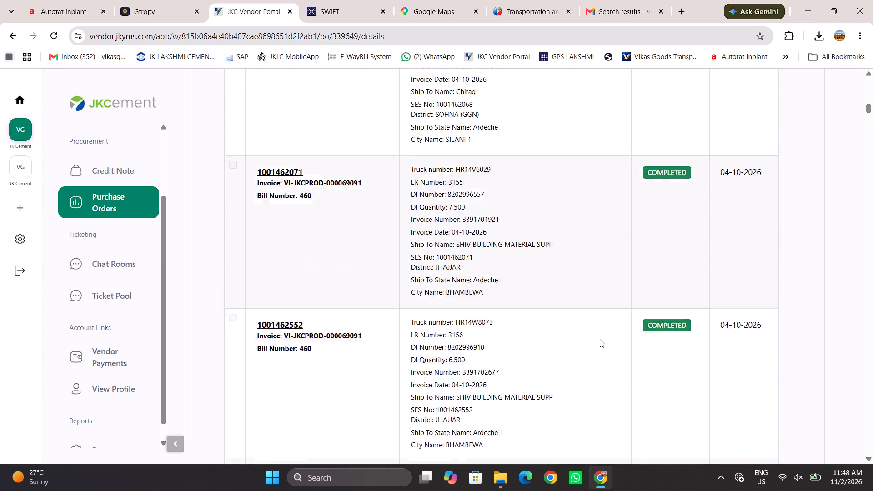
pyautogui.scroll(-7, 600, 339)
pyautogui.scroll(1, 600, 339)
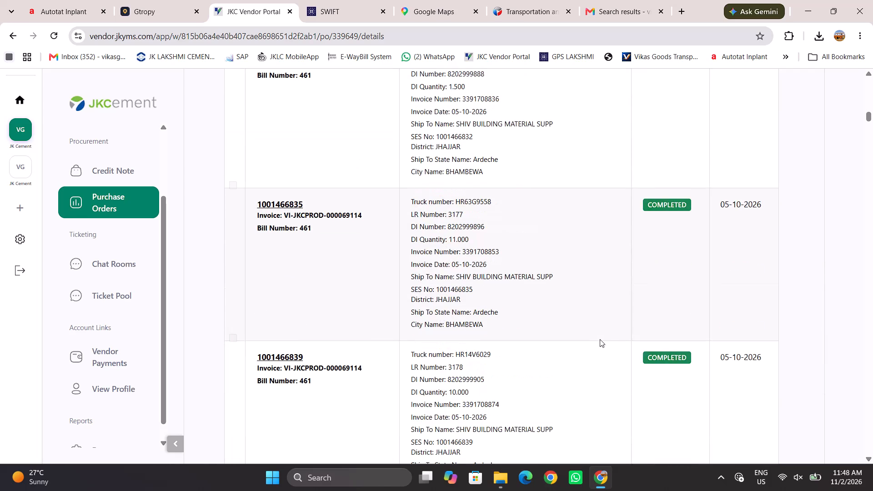
pyautogui.scroll(4, 600, 339)
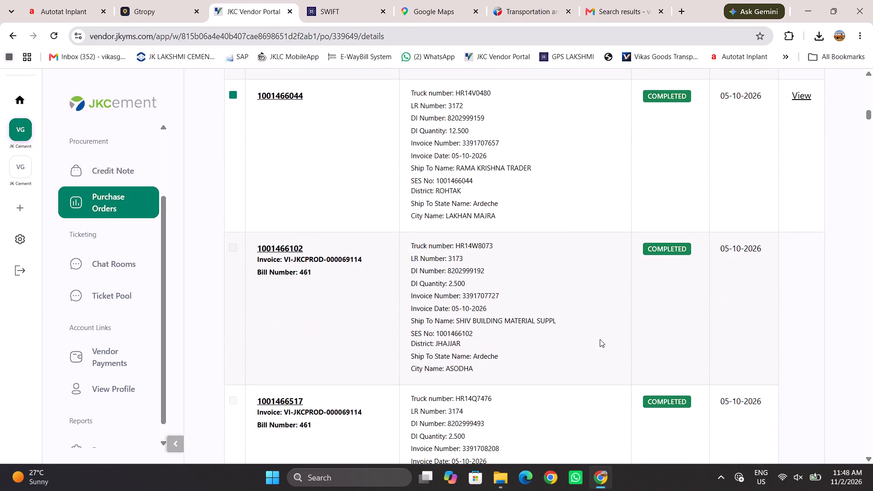
pyautogui.scroll(2, 600, 339)
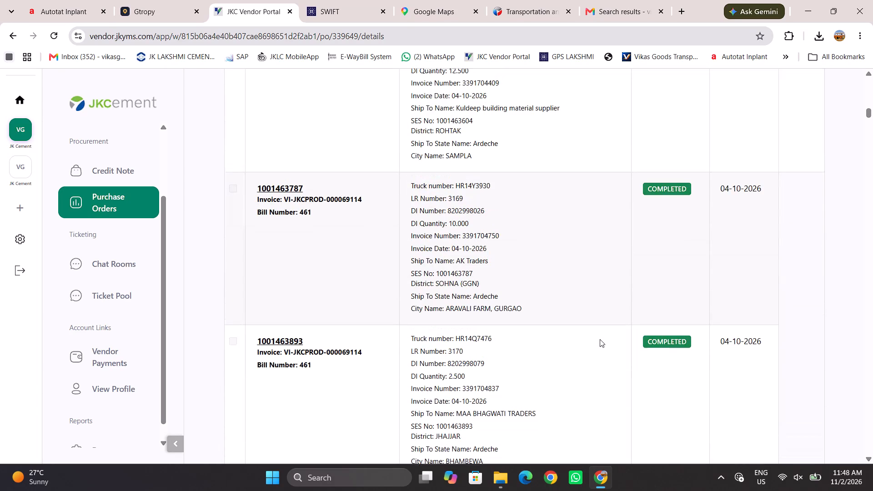
pyautogui.scroll(1, 600, 339)
pyautogui.press('Tab')
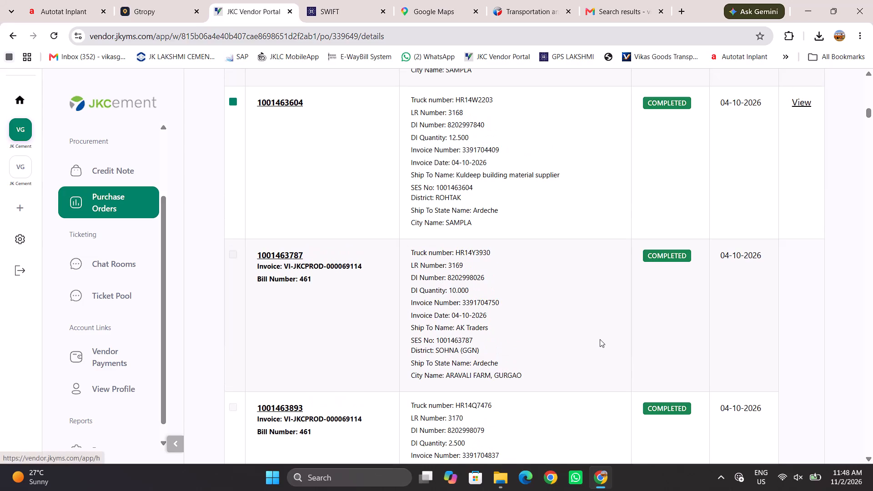
pyautogui.scroll(11, 600, 339)
pyautogui.scroll(20, 600, 339)
pyautogui.scroll(5, 600, 339)
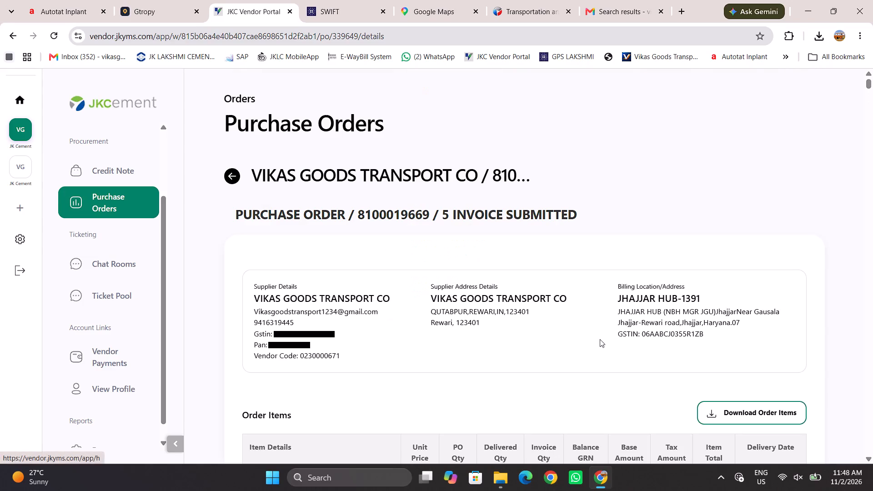
# Return to the list of open purchase orders and look through its entries.
pyautogui.click(93, 197)
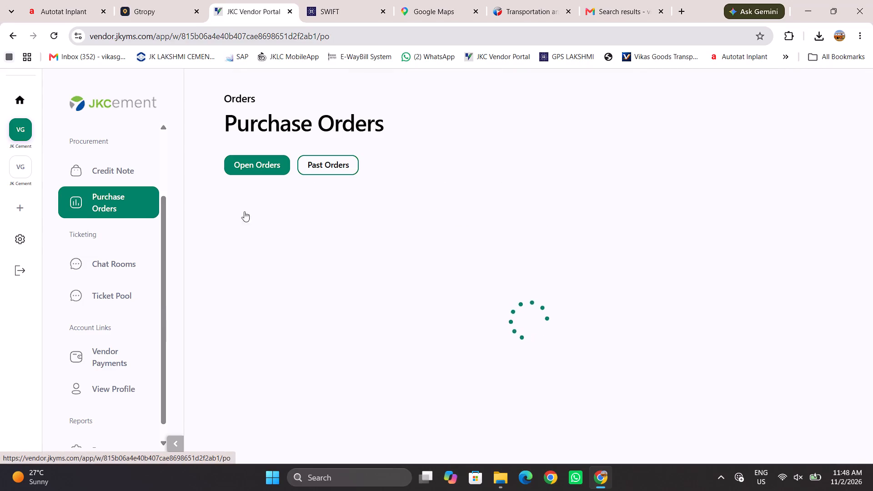
pyautogui.scroll(-5, 361, 308)
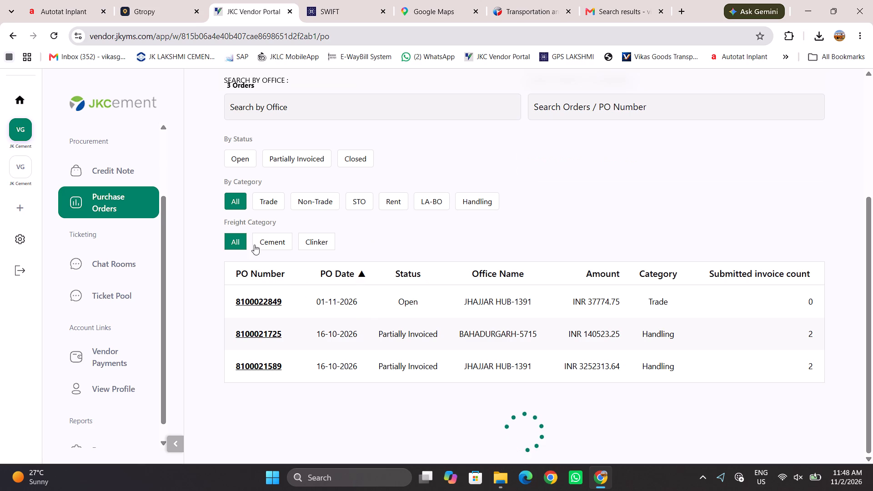
pyautogui.scroll(-2, 345, 378)
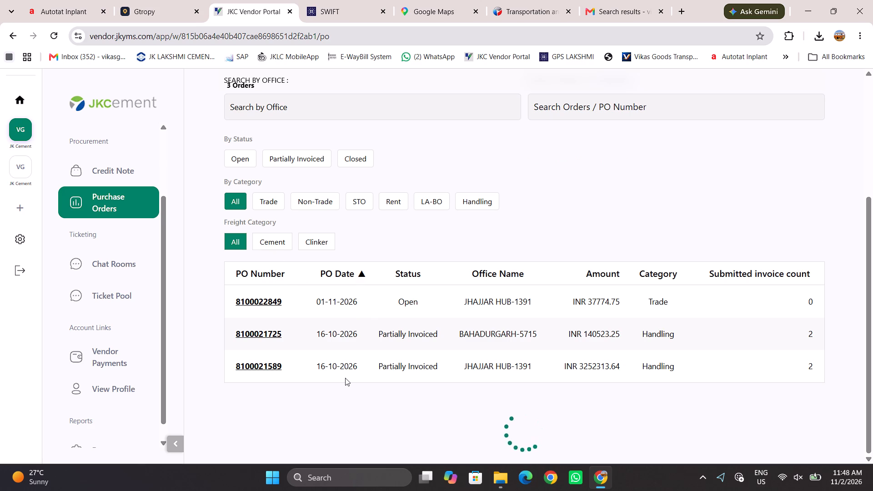
pyautogui.scroll(-3, 345, 378)
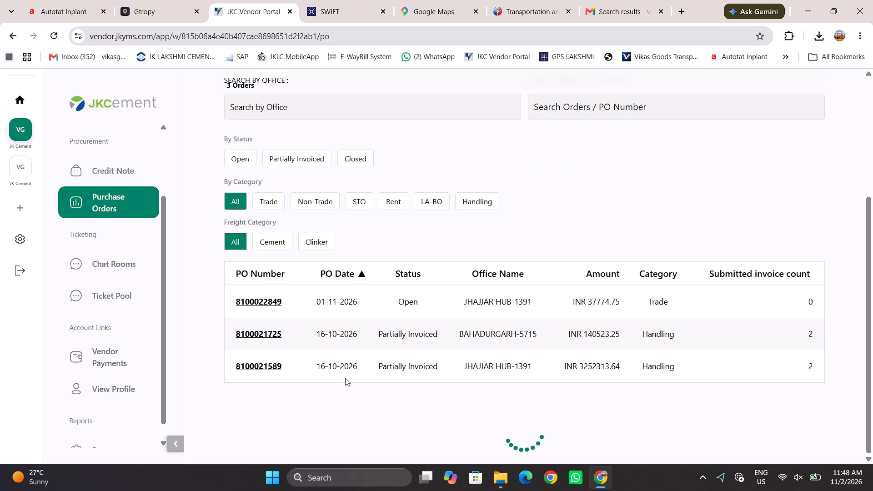
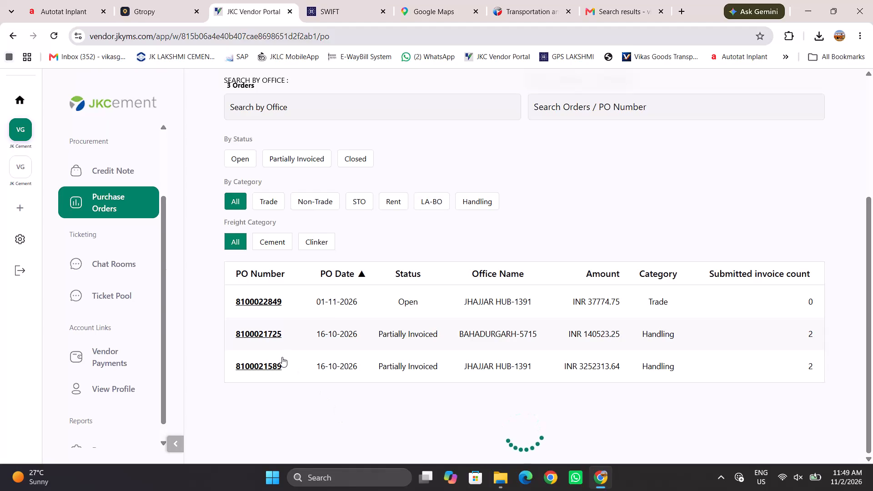
pyautogui.click(274, 364)
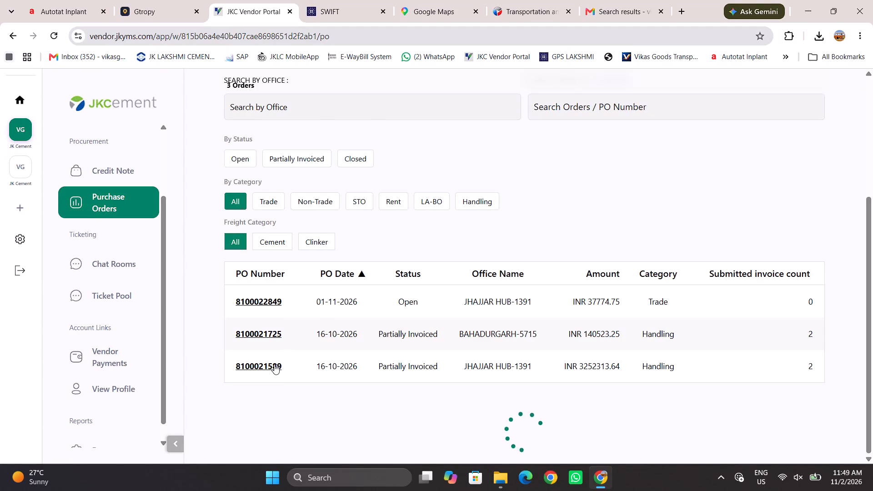
pyautogui.scroll(-10, 441, 410)
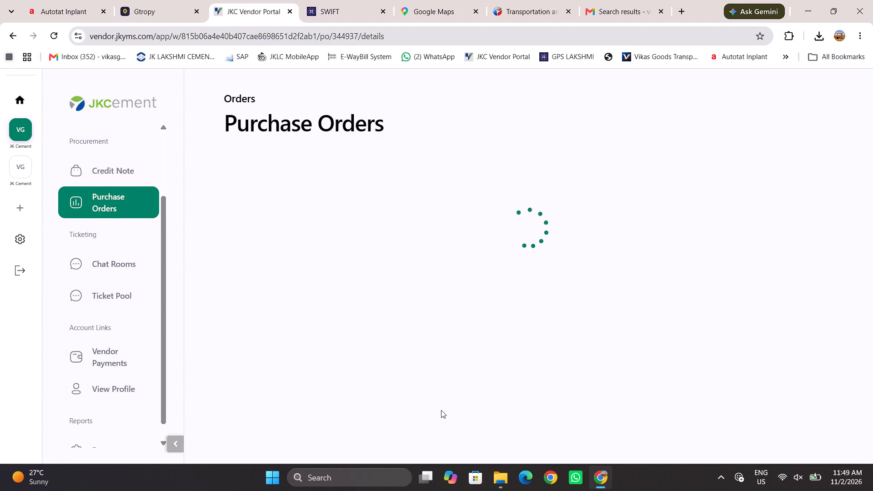
pyautogui.scroll(-14, 441, 410)
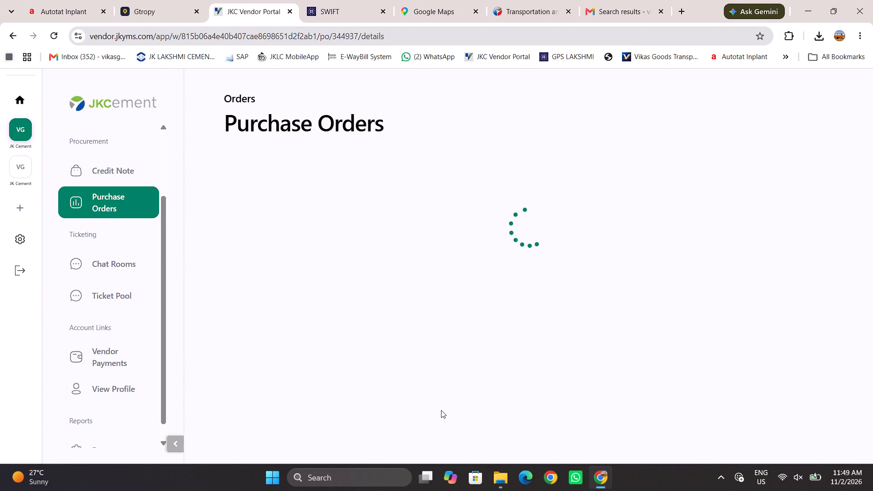
pyautogui.scroll(-2, 441, 410)
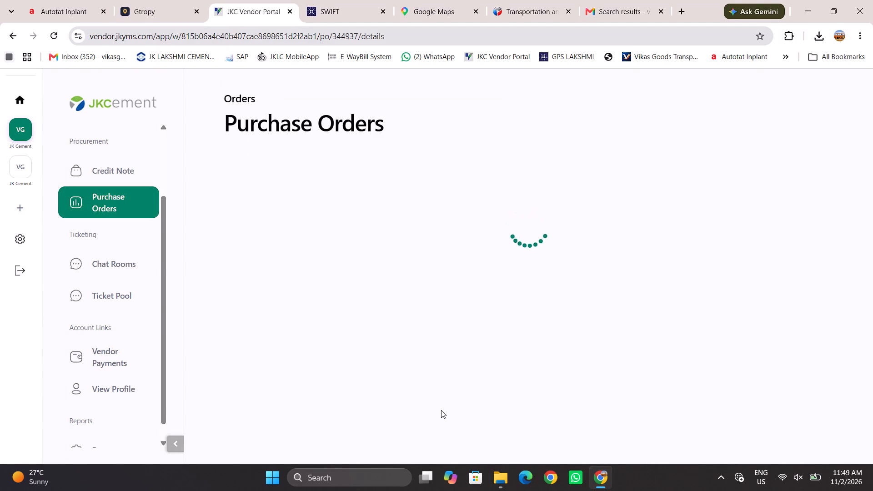
pyautogui.scroll(-1, 441, 410)
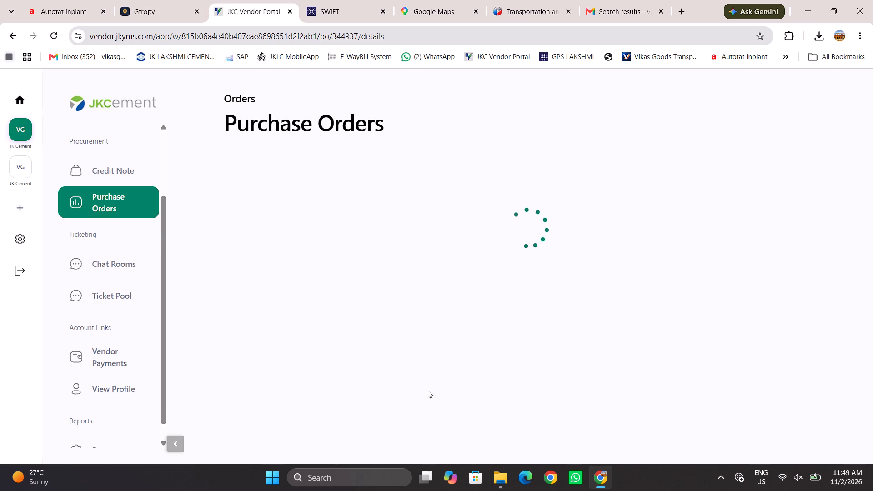
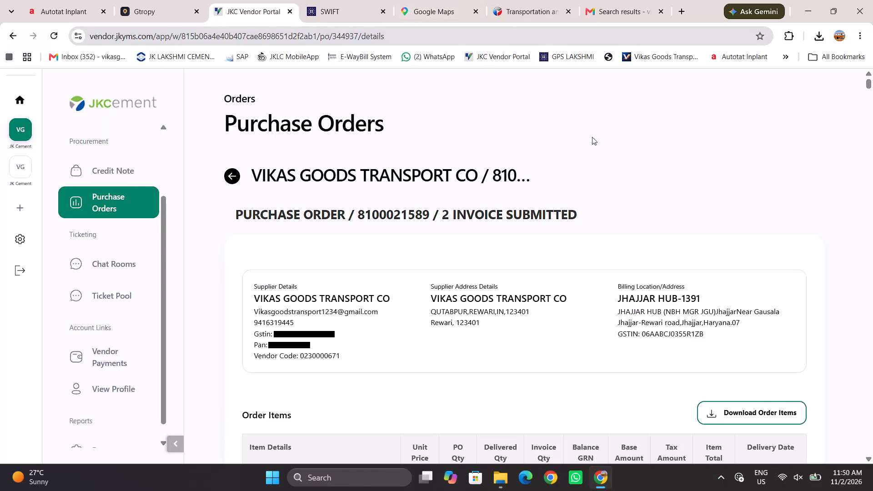
pyautogui.scroll(-8, 520, 287)
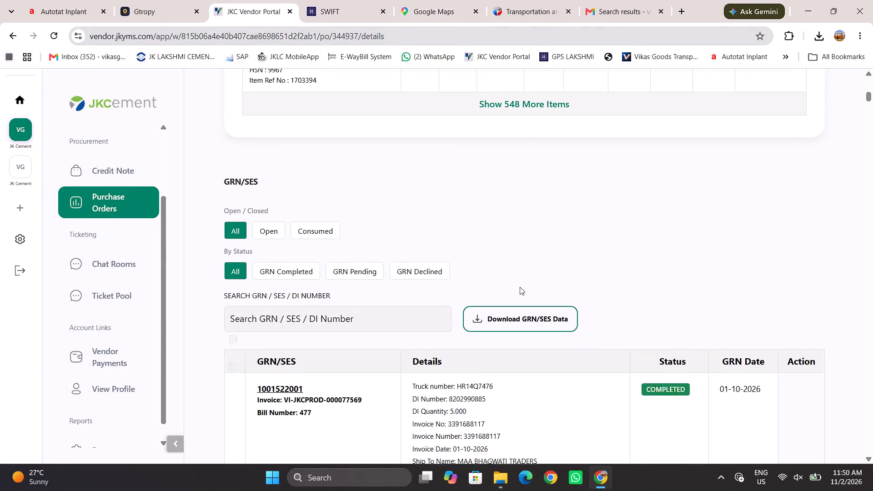
pyautogui.scroll(-1, 520, 287)
pyautogui.scroll(-1, 261, 368)
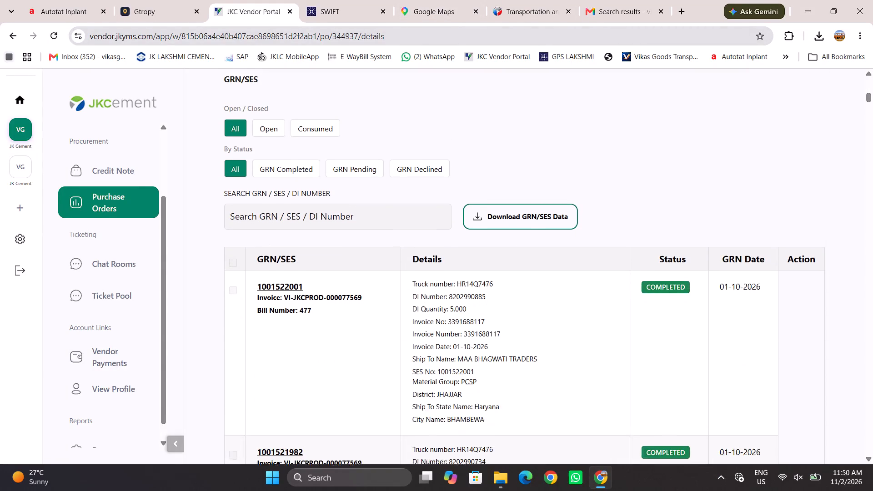
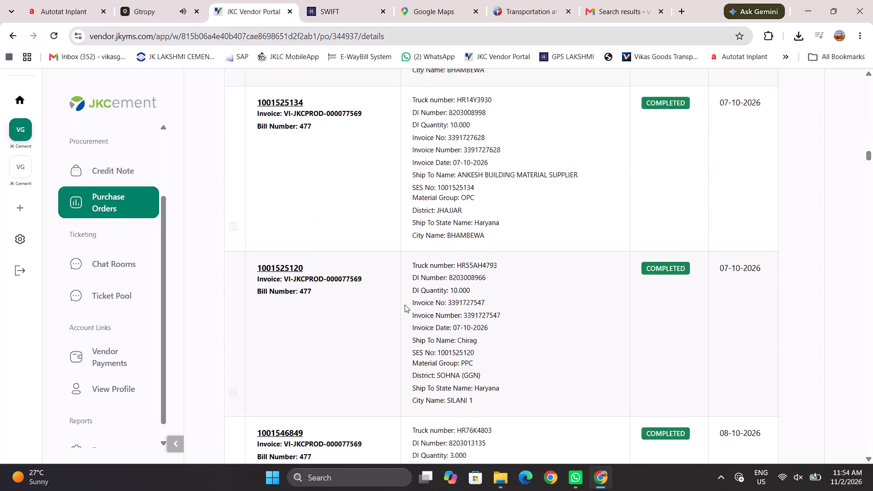
# Look through the purchase order's GRN/SES entries, checking the invoice and bill number recorded against each, and return to the start of the list.
pyautogui.scroll(-8, 405, 305)
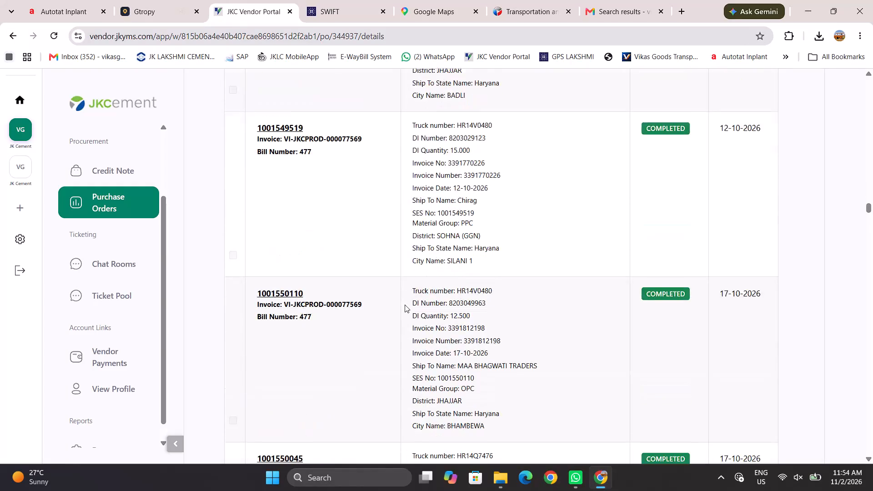
pyautogui.scroll(-19, 405, 305)
pyautogui.scroll(16, 405, 305)
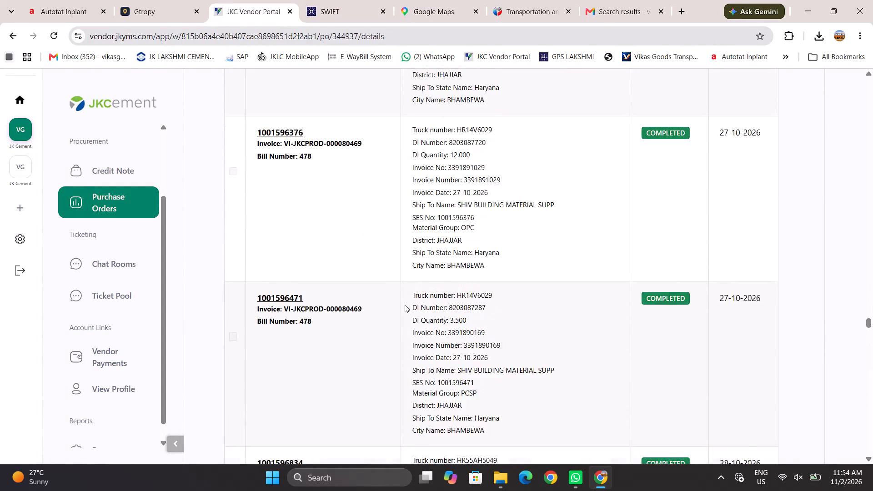
pyautogui.scroll(17, 405, 305)
pyautogui.scroll(9, 405, 305)
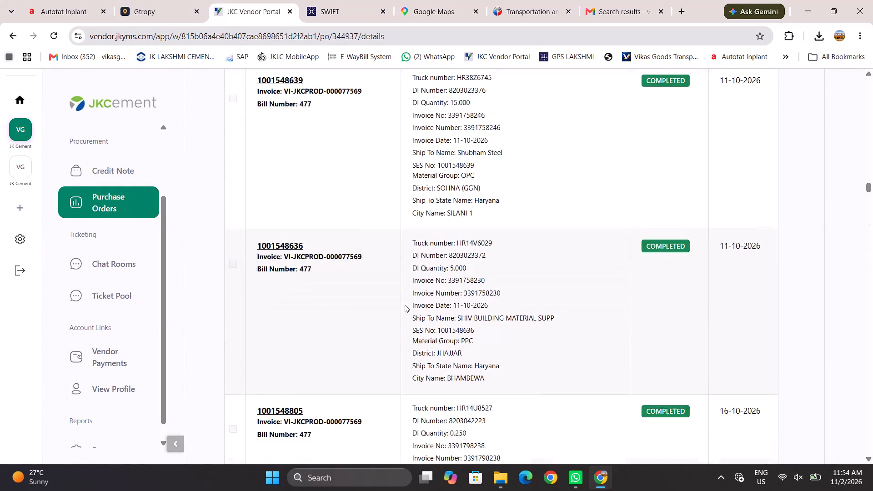
pyautogui.scroll(20, 405, 305)
pyautogui.scroll(1, 405, 305)
pyautogui.scroll(-10, 405, 305)
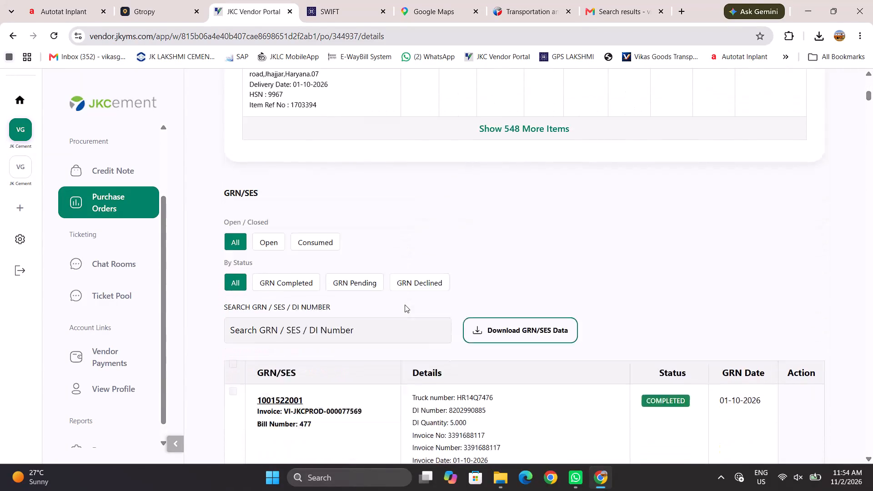
pyautogui.scroll(-1, 405, 305)
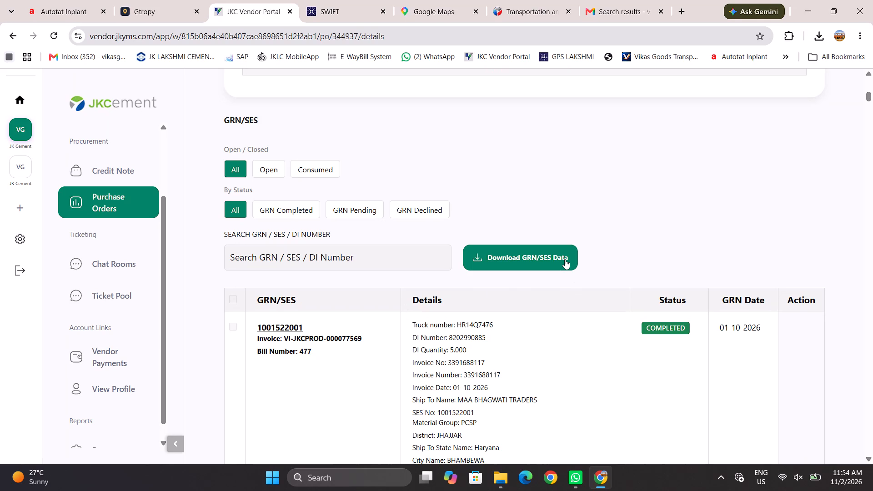
# Download the purchase order's GRN/SES data to the Desktop as Ses_Grn Table Data, replacing the existing CSV file.
pyautogui.click(519, 259)
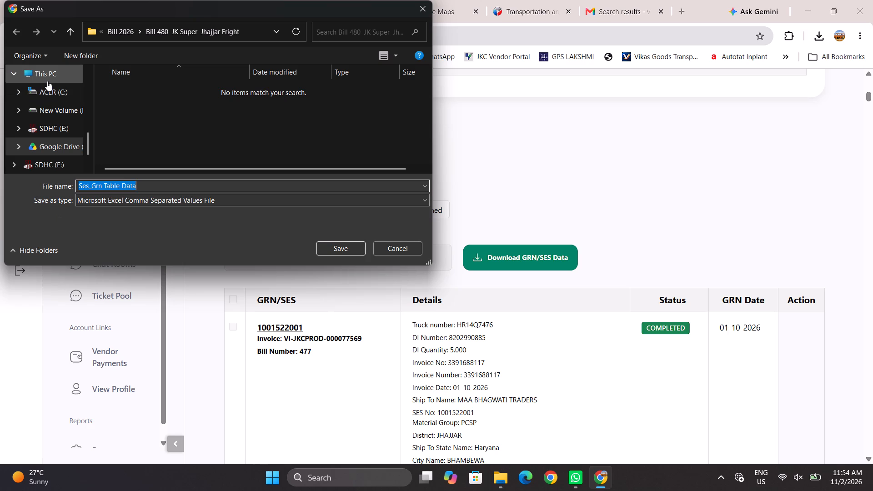
pyautogui.click(47, 81)
pyautogui.scroll(7, 45, 93)
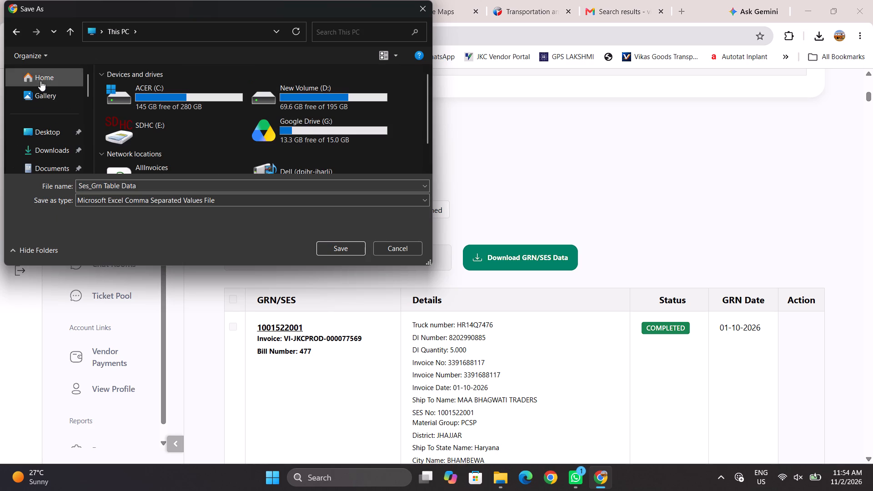
pyautogui.click(43, 128)
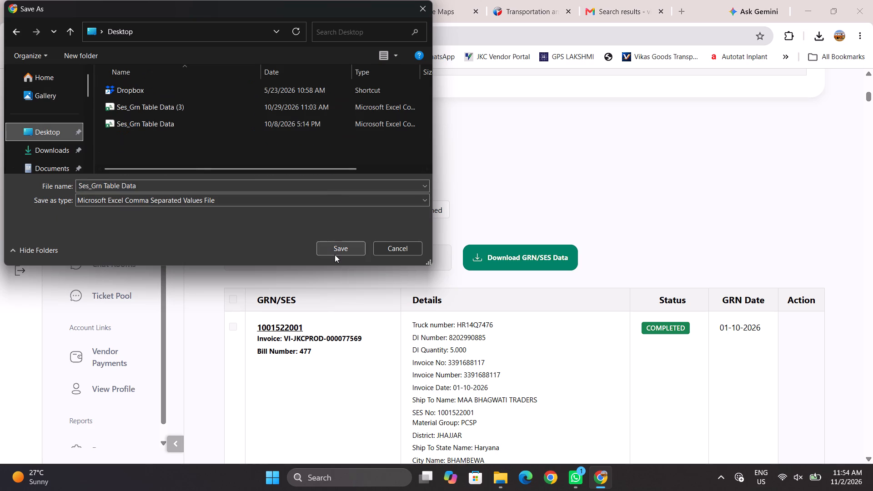
pyautogui.click(335, 255)
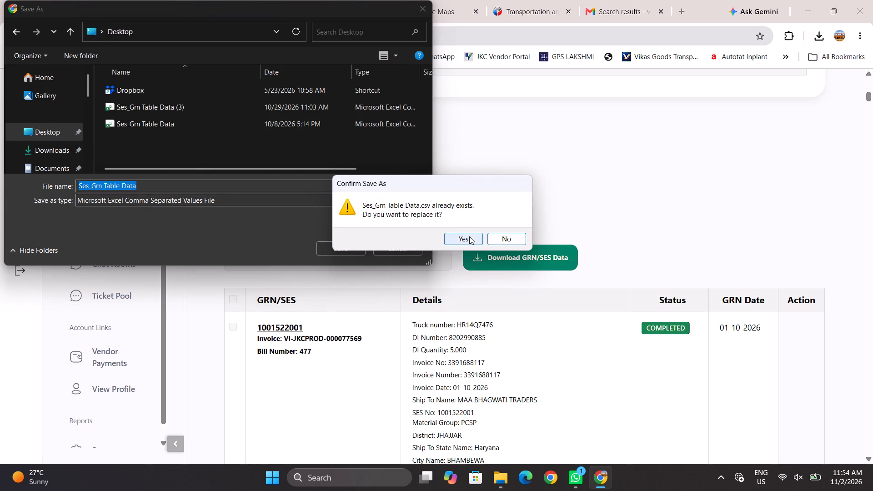
pyautogui.click(463, 244)
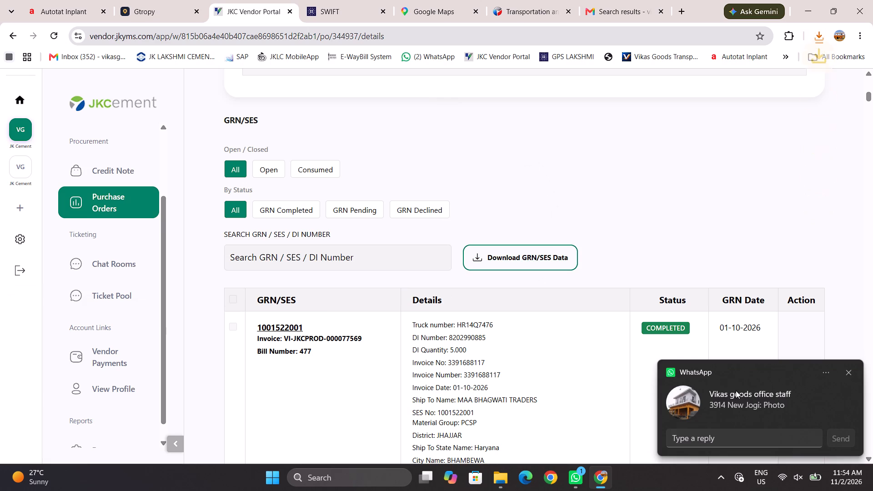
# Open the downloaded Ses_Grn Table Data file in Excel, check the total of the DI Quantity column, and close the workbook.
pyautogui.click(786, 60)
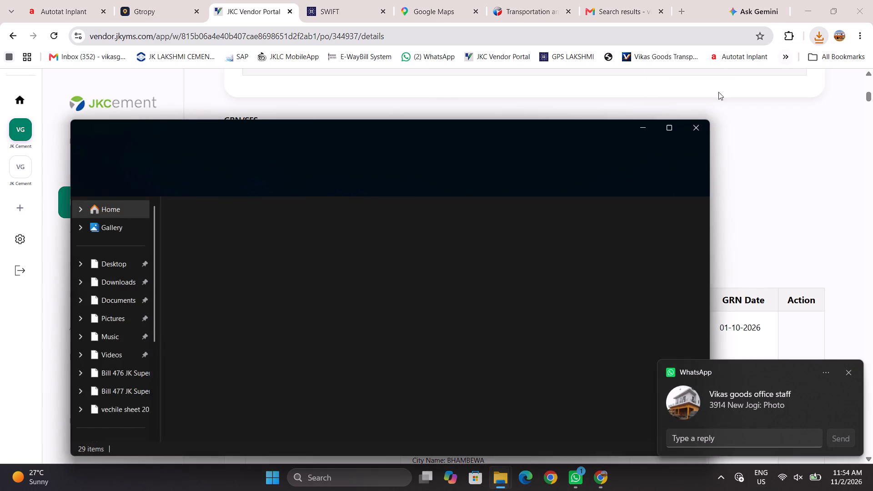
pyautogui.tripleClick(293, 431)
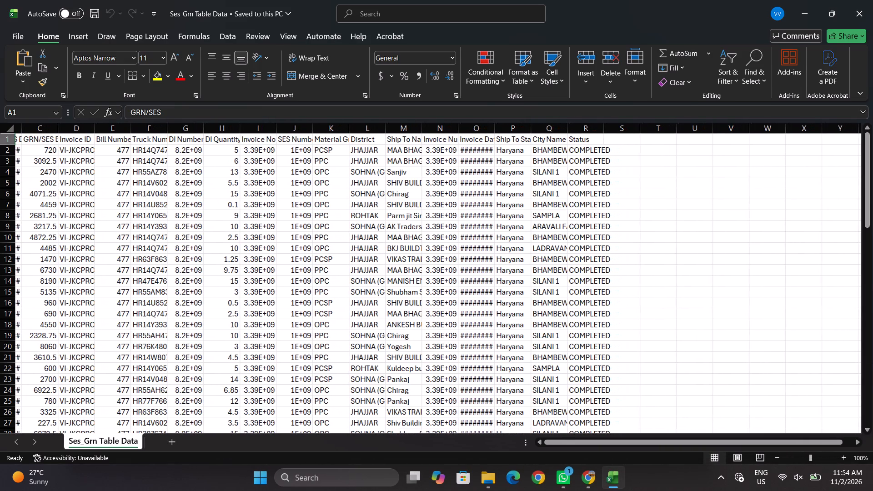
pyautogui.click(231, 150)
pyautogui.hotkey('ctrl', 'shift', 'Down')
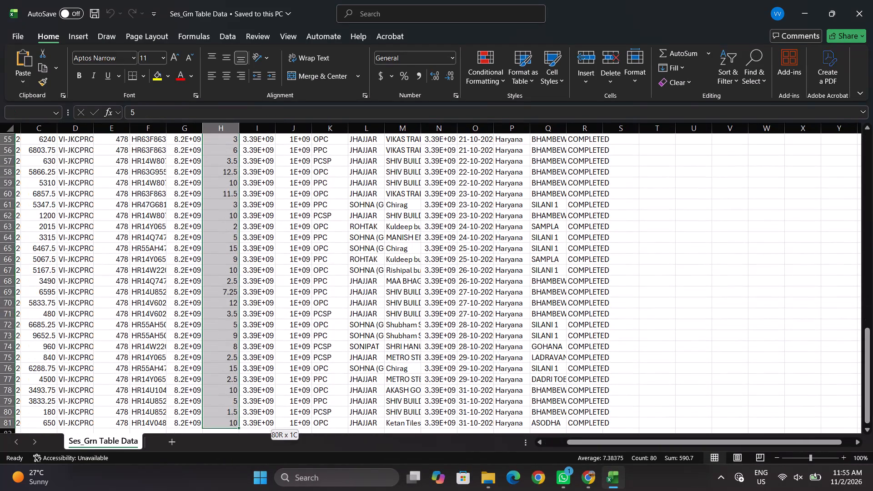
pyautogui.hscroll(1, 340, 257)
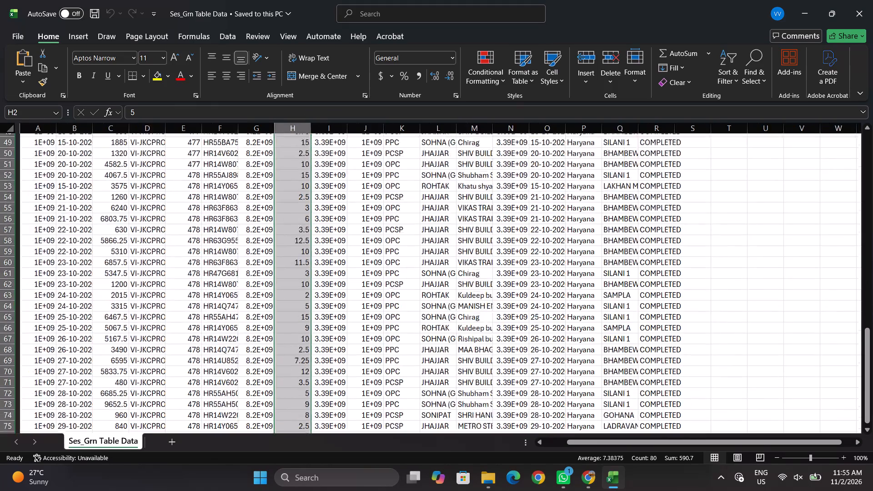
pyautogui.hscroll(4, 340, 257)
pyautogui.scroll(1, 340, 257)
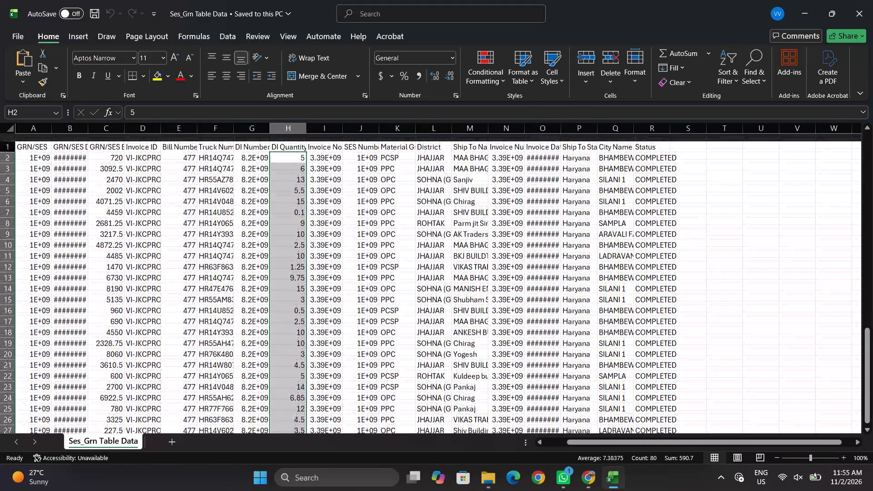
pyautogui.scroll(1, 340, 257)
pyautogui.scroll(-7, 340, 257)
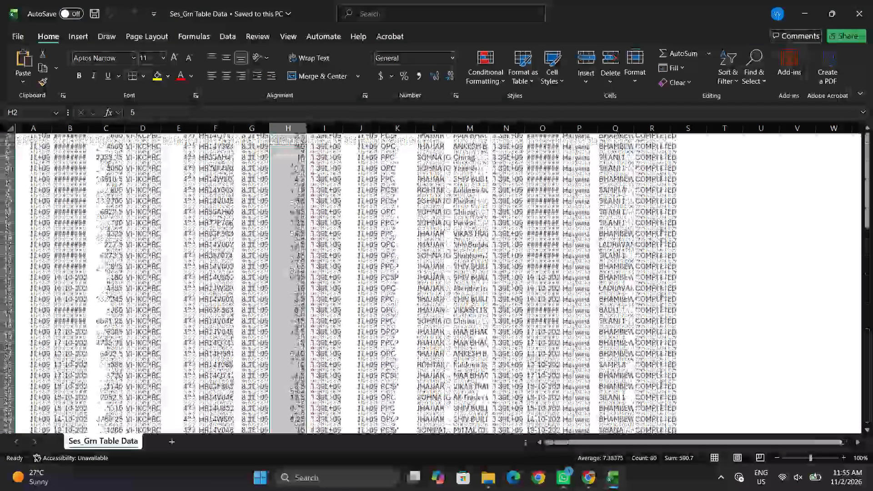
pyautogui.scroll(-8, 340, 257)
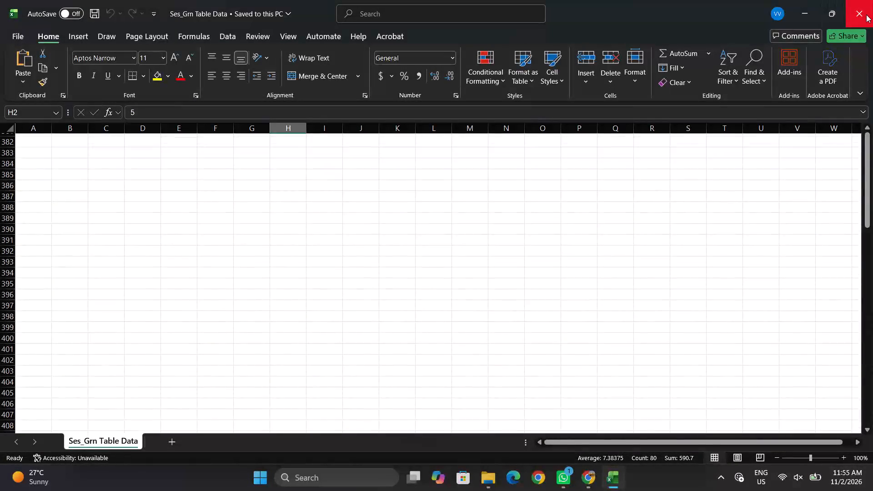
pyautogui.click(866, 15)
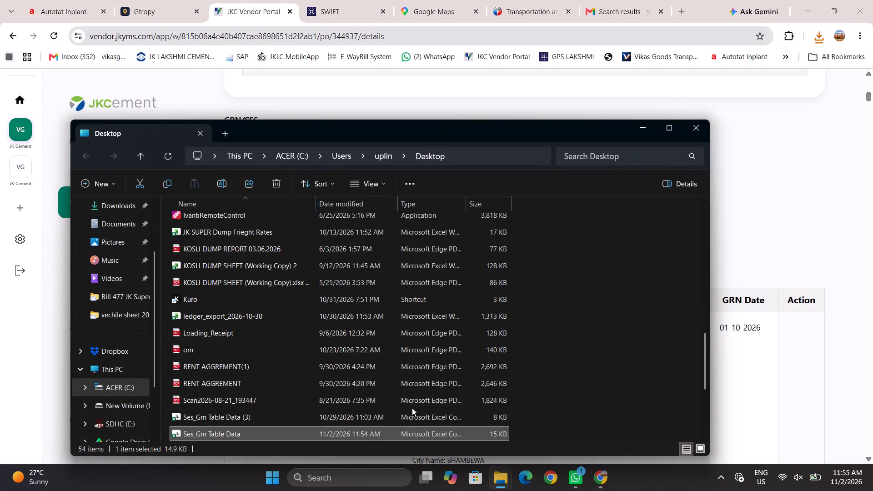
# Reopen the Ses_Grn Table Data file and check the total of the GRN/SES values in column C.
pyautogui.scroll(-2, 412, 408)
pyautogui.doubleClick(362, 321)
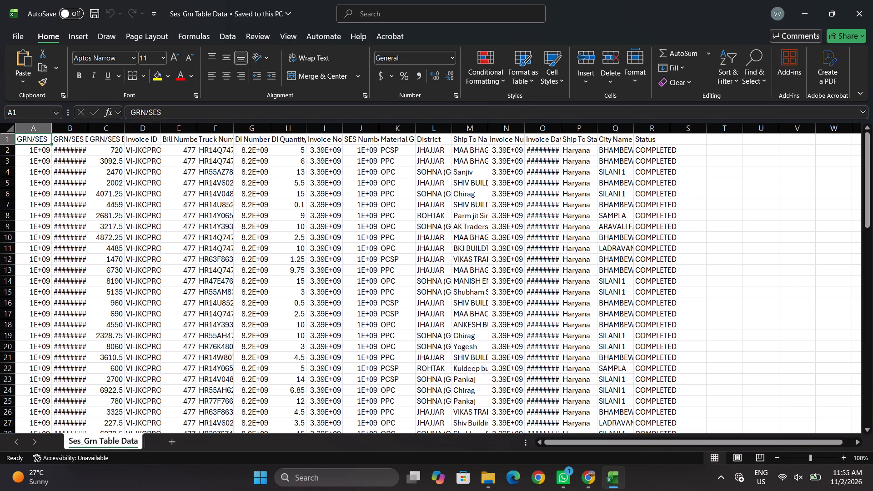
pyautogui.click(102, 153)
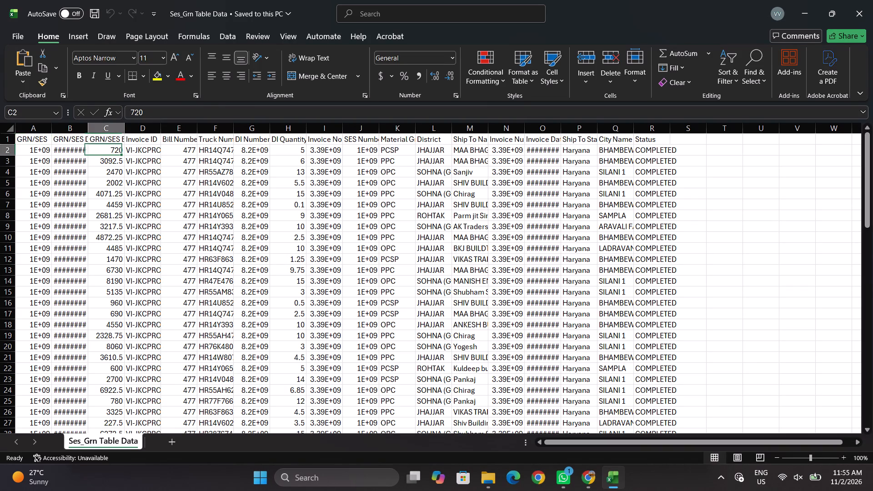
pyautogui.hotkey('ctrl', 'shift', 'Down')
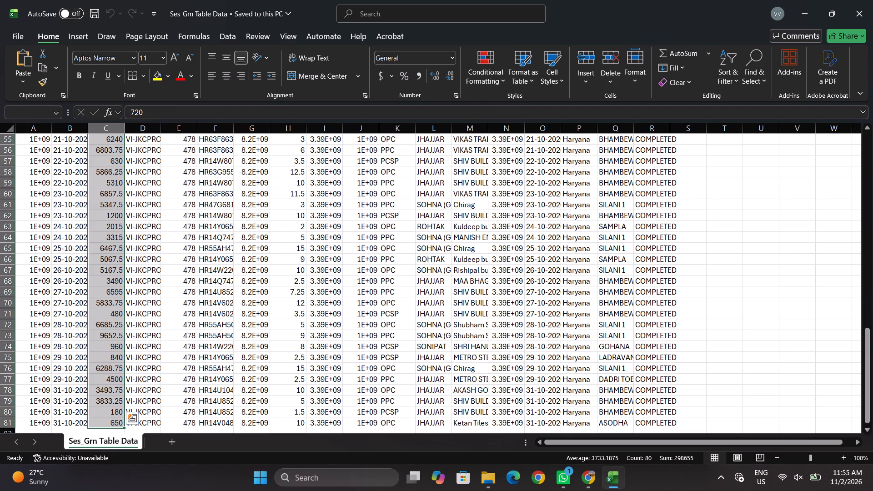
# Examine the exported GRN/SES rows from the last entry upward, comparing their dates, values and bill numbers.
pyautogui.scroll(1, 62, 384)
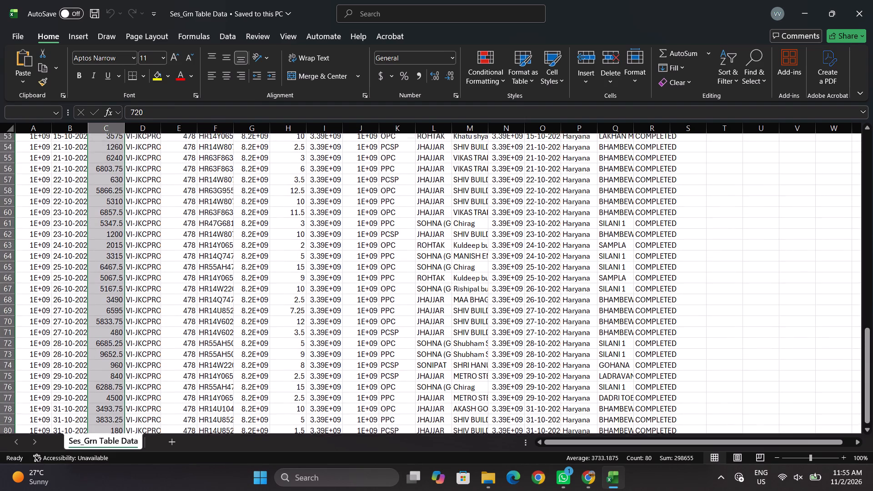
pyautogui.scroll(2, 62, 384)
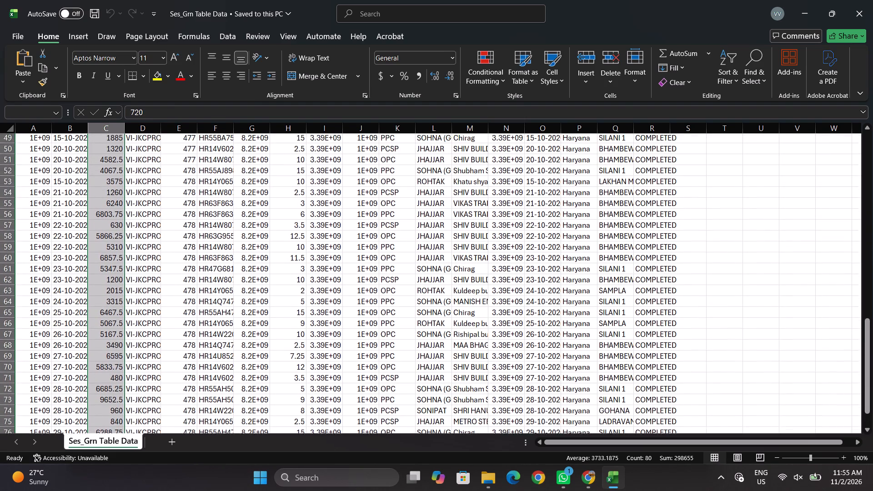
pyautogui.scroll(3, 62, 384)
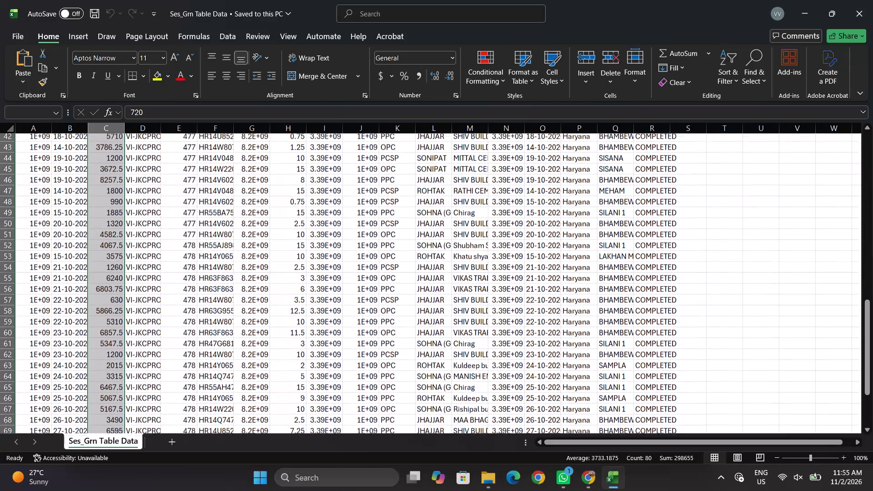
pyautogui.scroll(4, 62, 384)
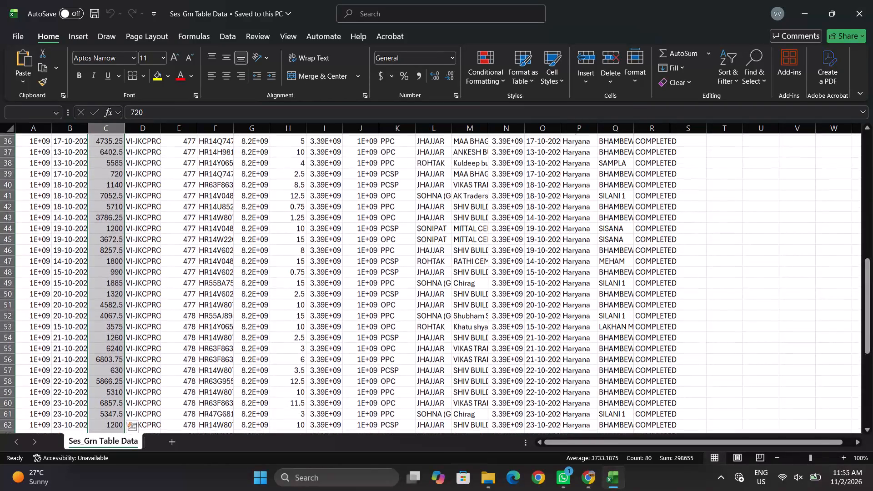
pyautogui.scroll(2, 62, 384)
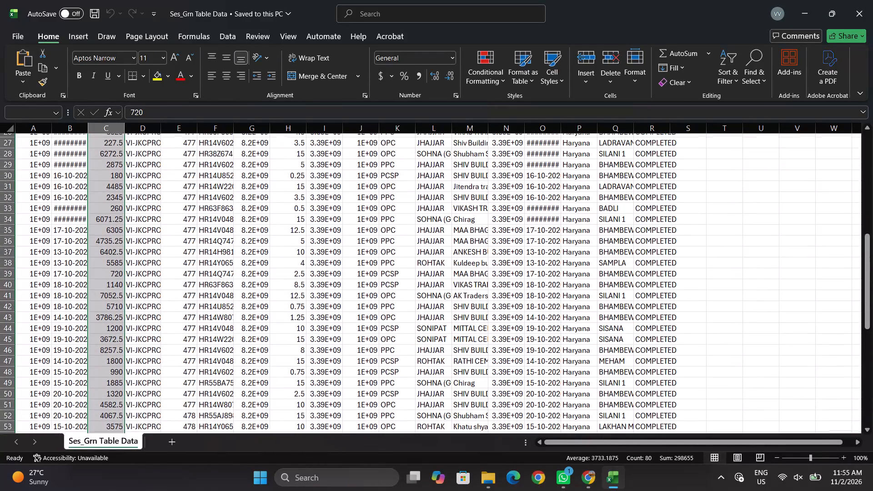
pyautogui.scroll(3, 62, 384)
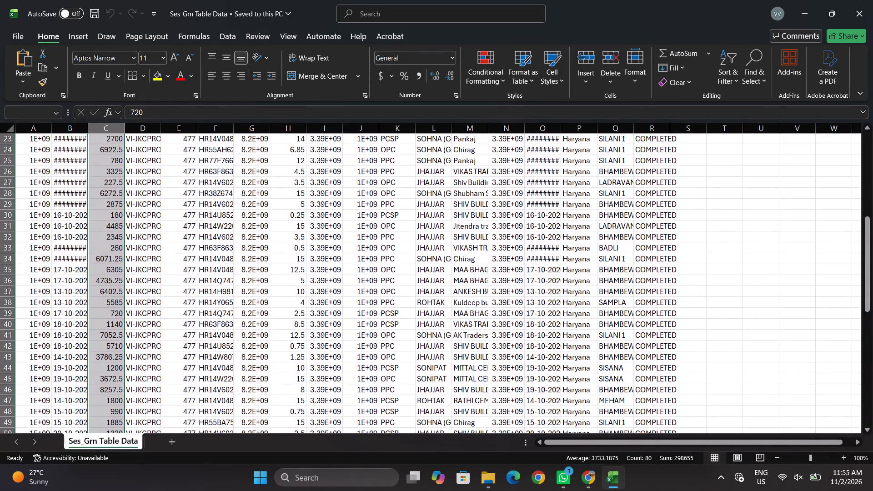
pyautogui.scroll(2, 62, 384)
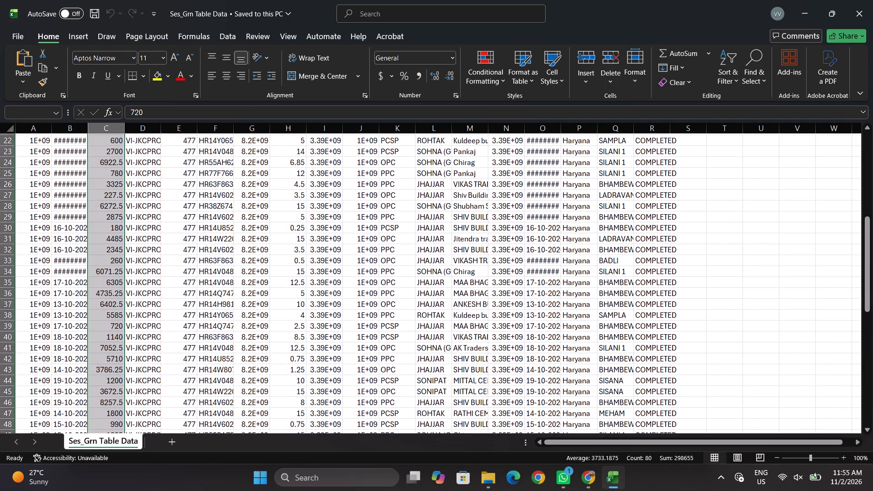
pyautogui.scroll(1, 62, 384)
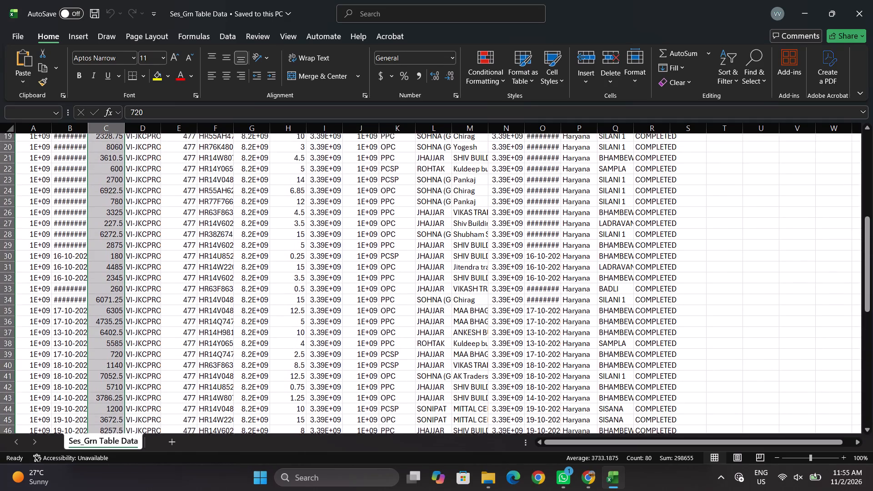
pyautogui.scroll(1, 62, 384)
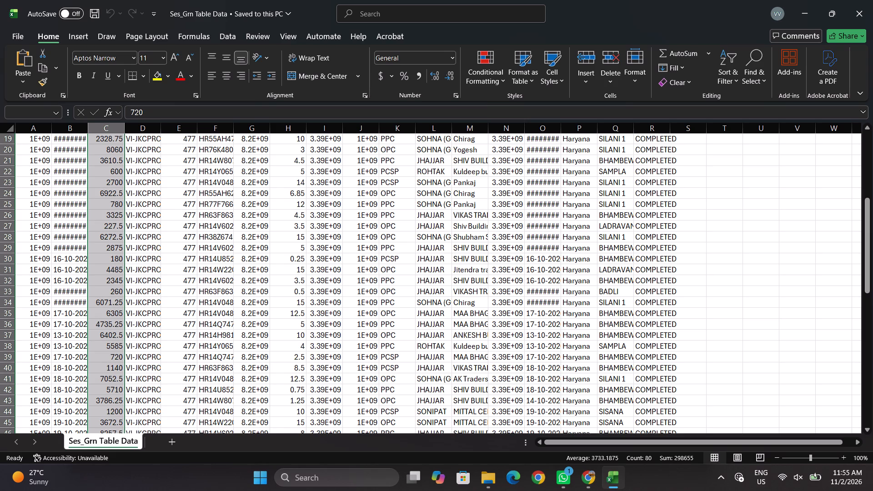
# Auto-fit the width of the GRN/SES Date column so its full dates can be read.
pyautogui.doubleClick(88, 126)
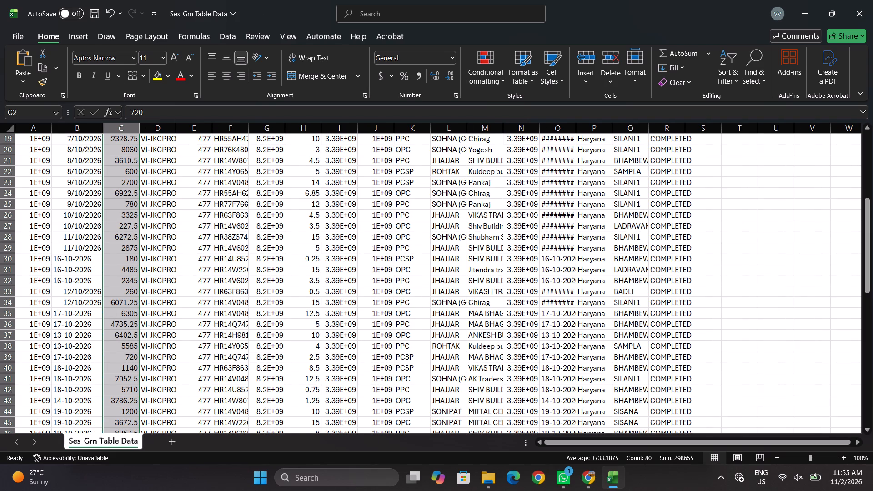
# Review the GRN/SES dates, values and bill numbers throughout the exported table.
pyautogui.scroll(1, 87, 264)
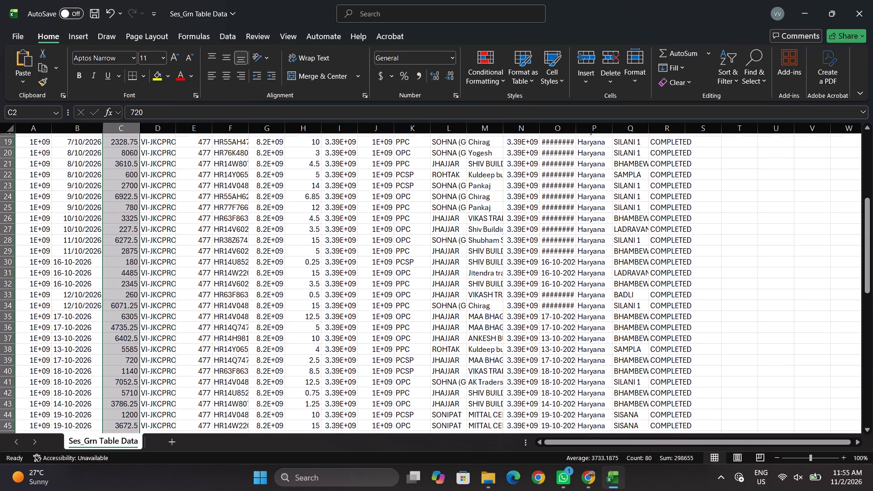
pyautogui.scroll(1, 87, 264)
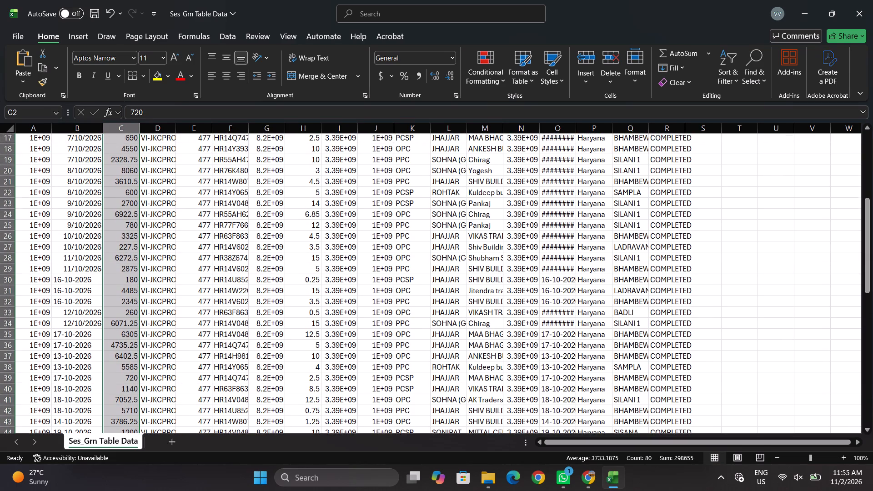
pyautogui.scroll(2, 87, 264)
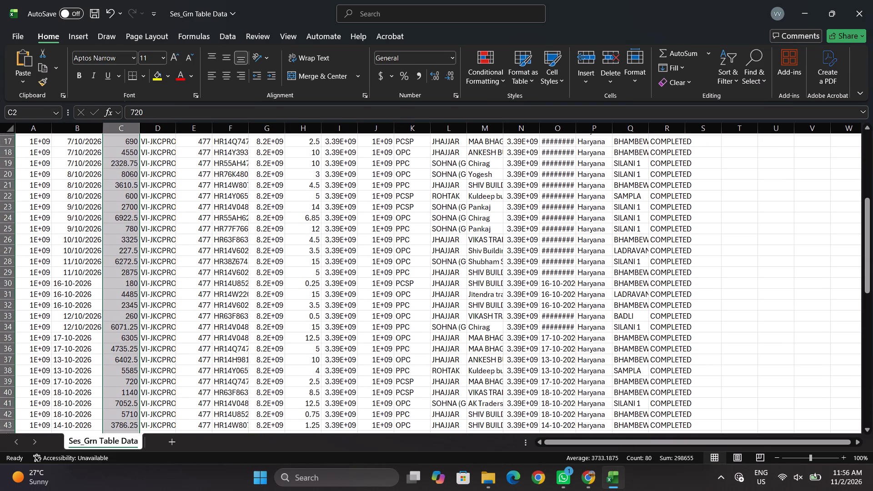
pyautogui.scroll(1, 87, 264)
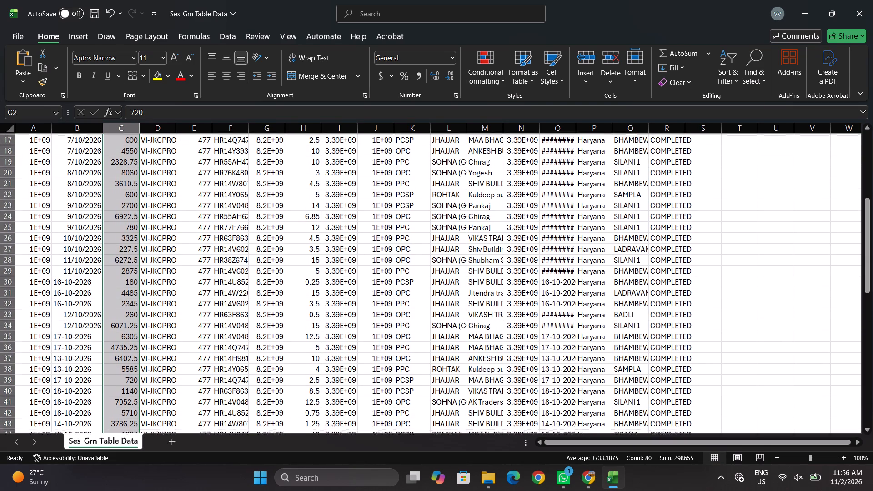
pyautogui.scroll(1, 87, 264)
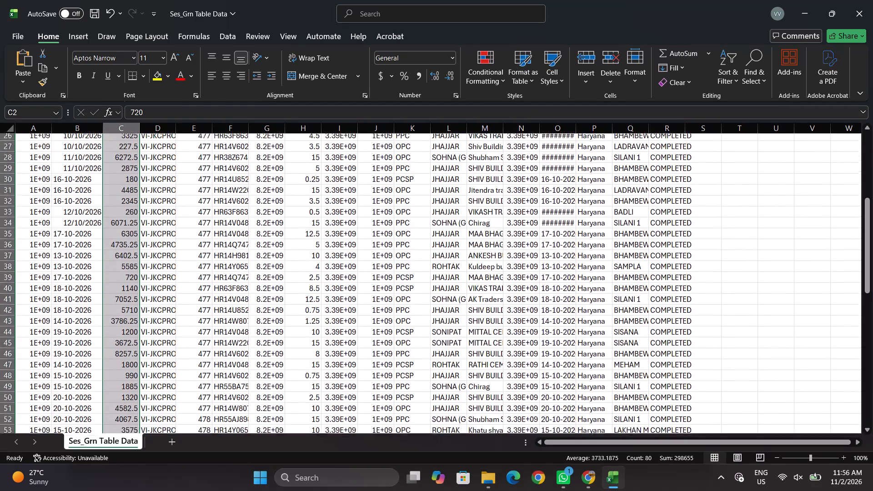
pyautogui.scroll(1, 87, 264)
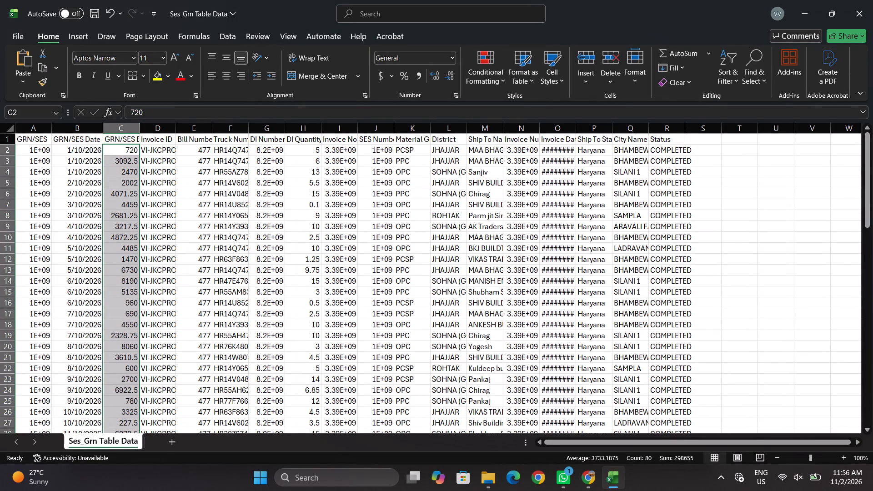
pyautogui.scroll(-1, 76, 302)
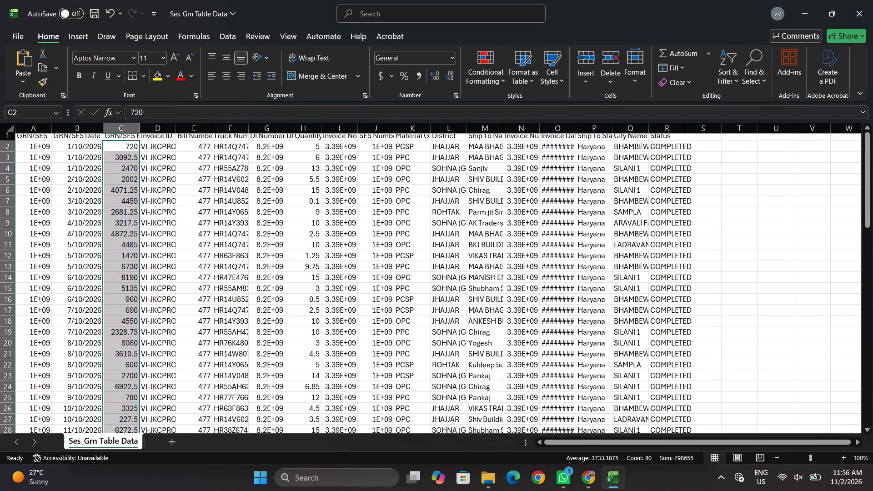
pyautogui.scroll(-3, 76, 302)
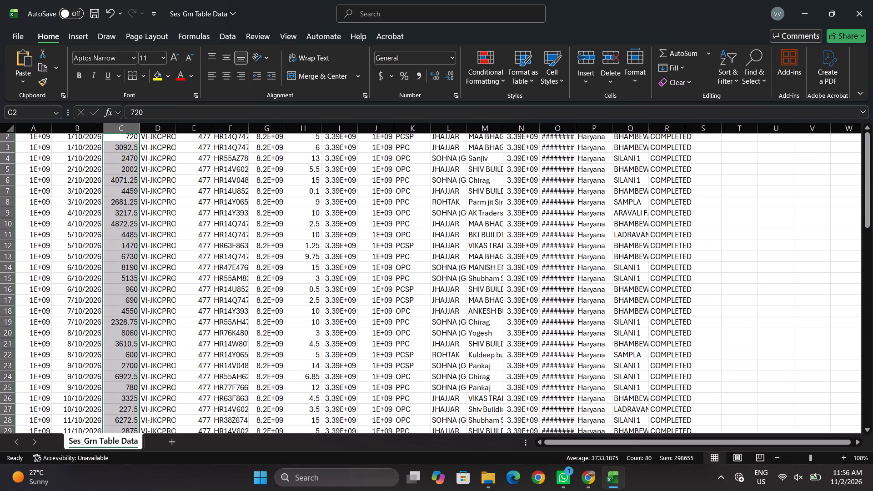
pyautogui.scroll(-2, 76, 302)
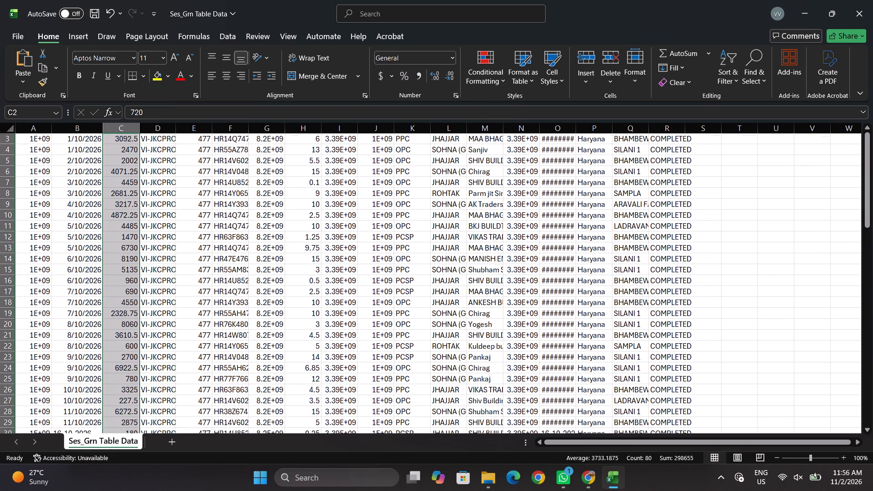
pyautogui.scroll(-1, 76, 302)
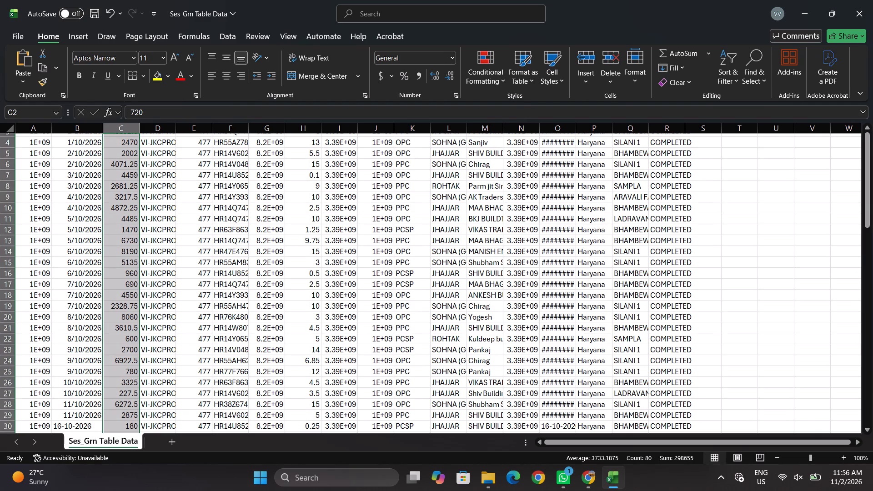
pyautogui.scroll(-8, 76, 302)
pyautogui.scroll(9, 76, 302)
pyautogui.scroll(-1, 76, 302)
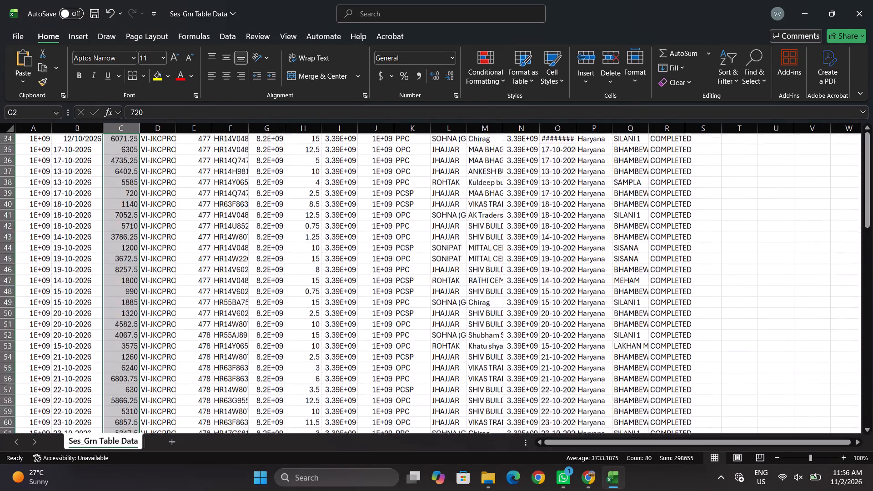
pyautogui.scroll(-1, 76, 302)
pyautogui.scroll(9, 76, 302)
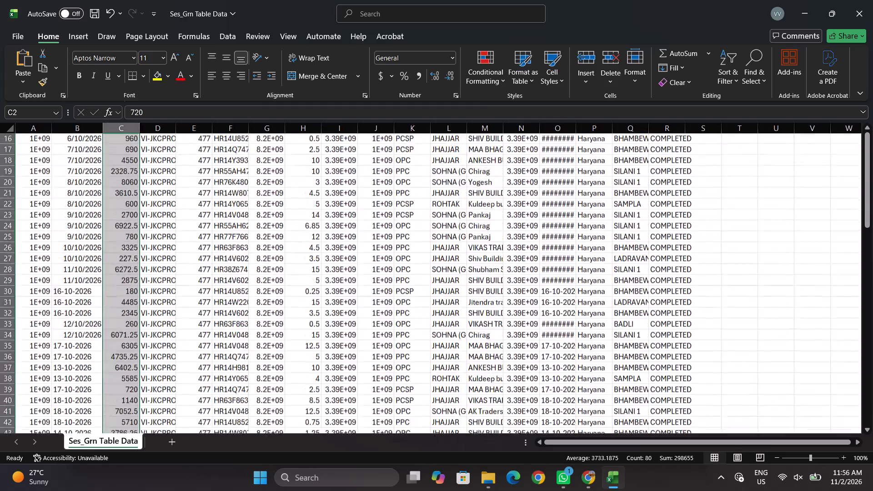
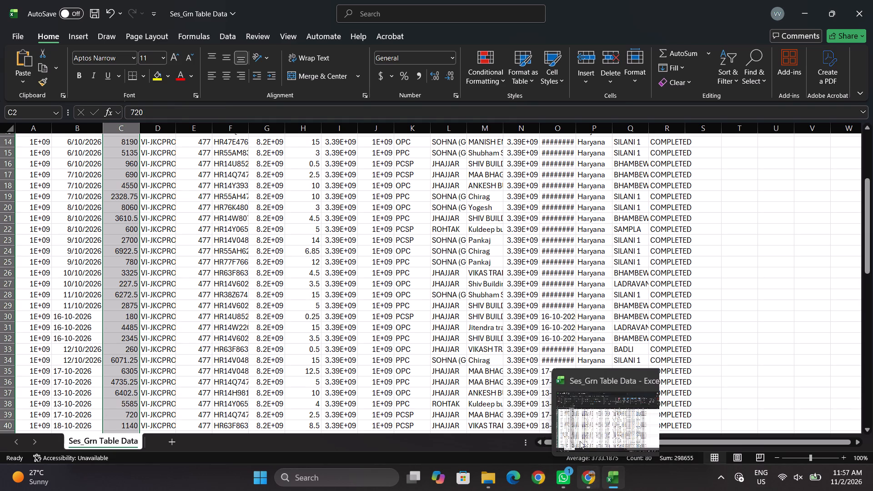
# Switch back to the vendor portal in Chrome and view the submitted invoices at the end of the purchase order details.
pyautogui.click(574, 423)
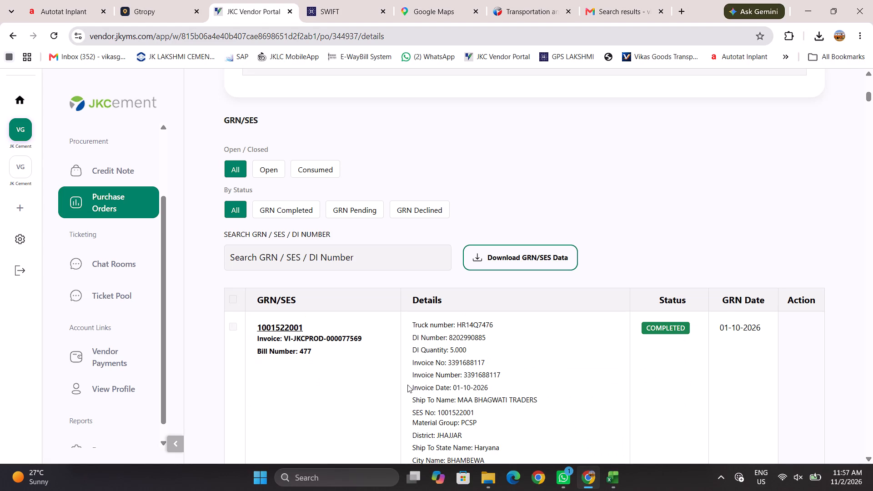
pyautogui.scroll(-20, 407, 385)
pyautogui.scroll(-7, 407, 385)
pyautogui.scroll(-4, 509, 191)
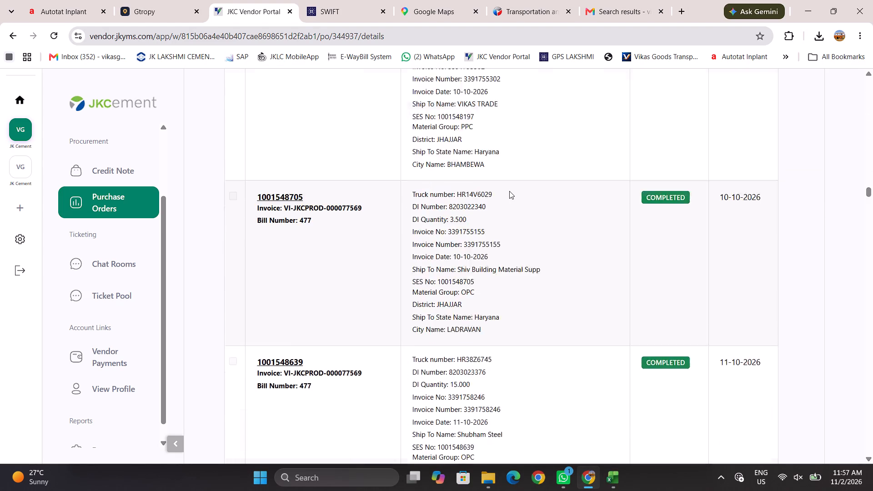
pyautogui.scroll(-1, 509, 191)
pyautogui.scroll(-20, 509, 191)
pyautogui.scroll(-14, 509, 191)
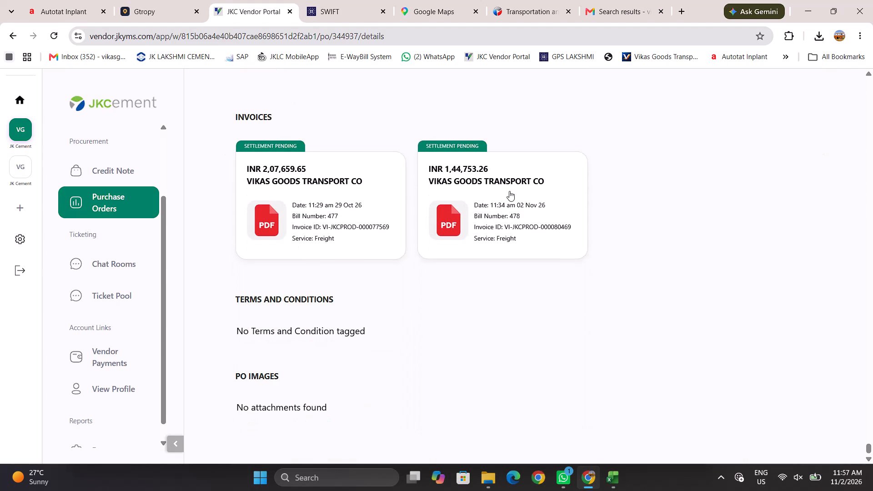
pyautogui.scroll(-1, 509, 191)
pyautogui.scroll(1, 509, 191)
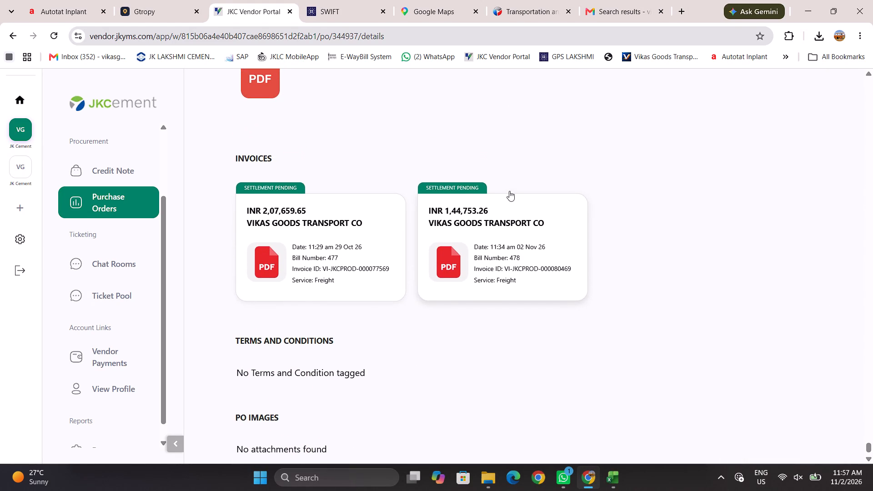
pyautogui.scroll(1, 509, 191)
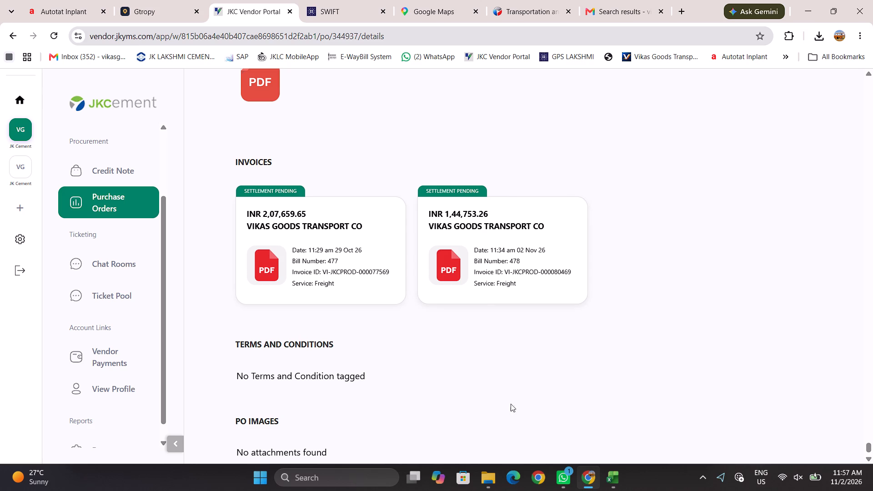
# Open Calculator and add the two invoice amounts of bills 477 and 478, 207659 + 144753.
pyautogui.click(349, 471)
pyautogui.write('ca')
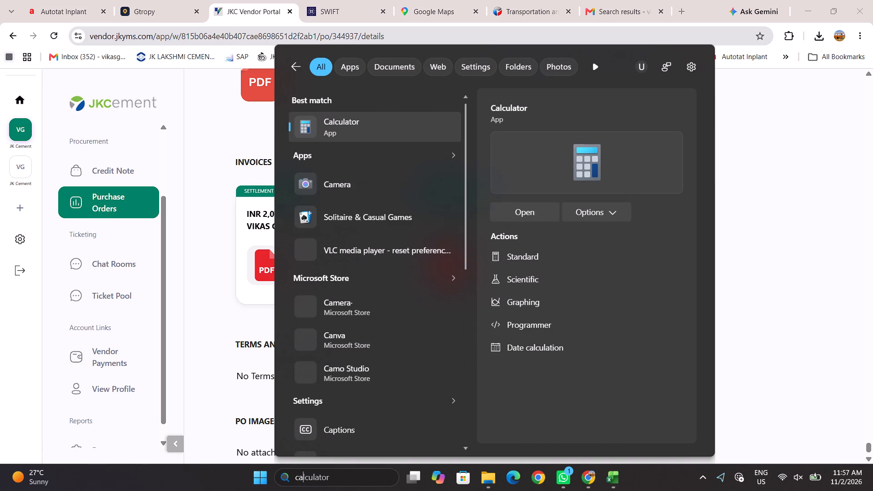
pyautogui.click(527, 204)
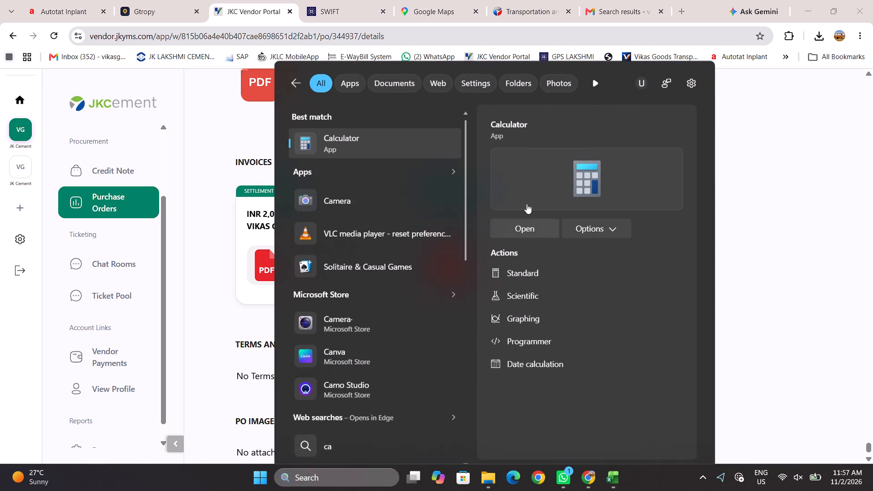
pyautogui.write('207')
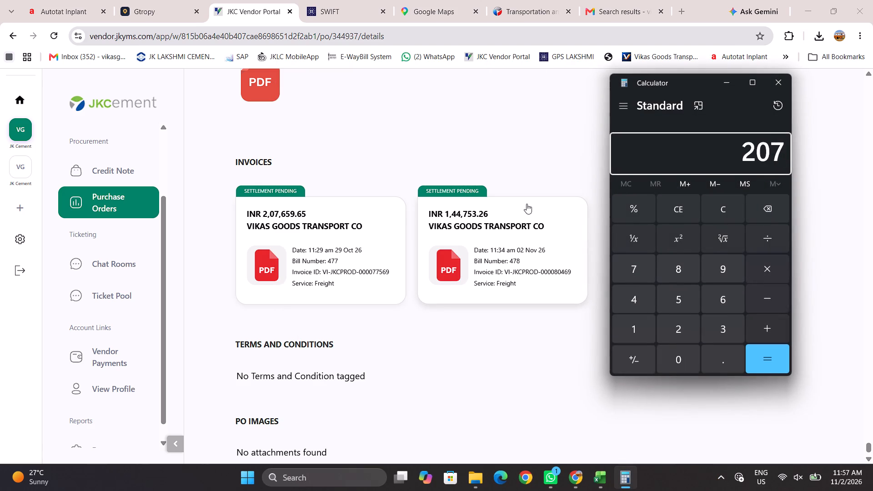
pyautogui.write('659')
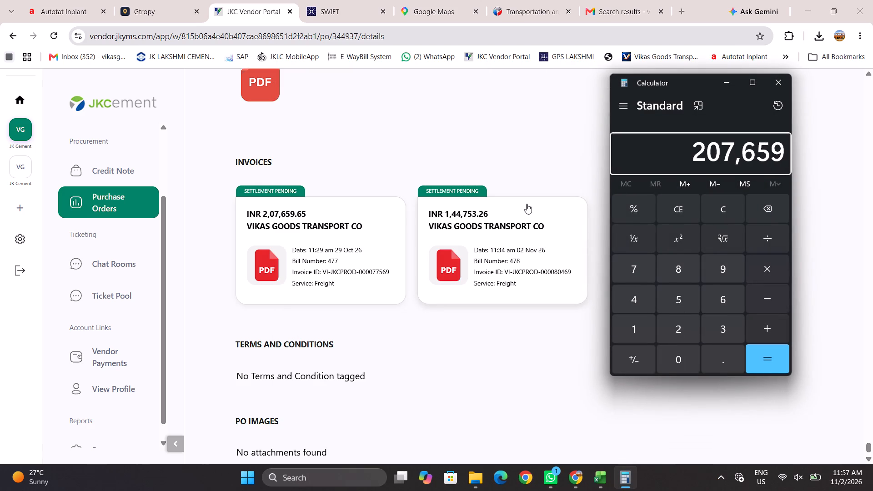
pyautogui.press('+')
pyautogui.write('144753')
pyautogui.click(775, 373)
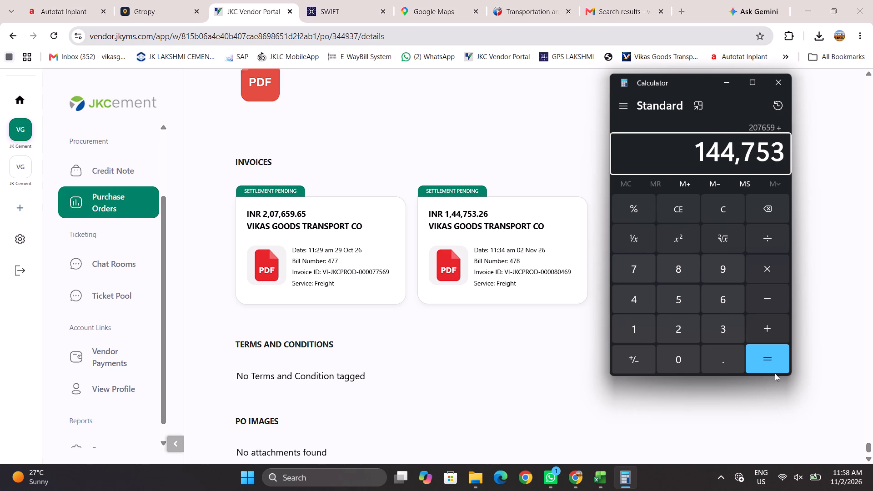
pyautogui.click(770, 357)
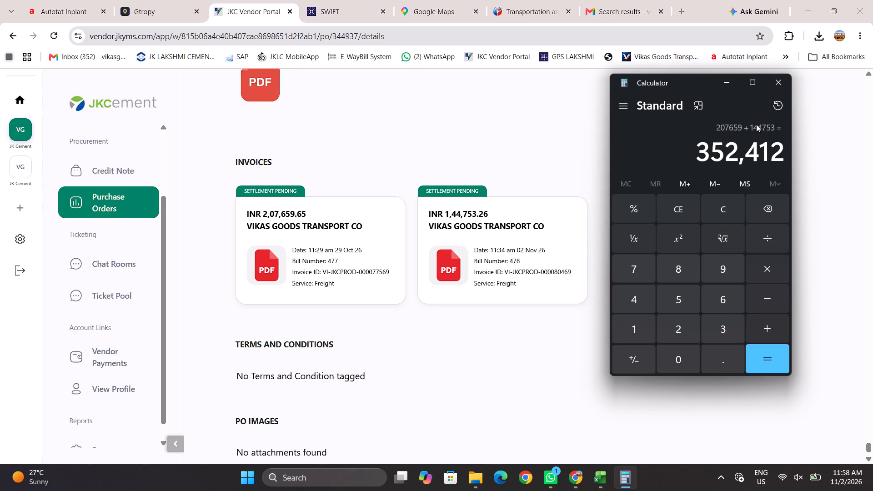
# Clear the calculation, work out 18% on top of 298655, and close Calculator.
pyautogui.click(671, 212)
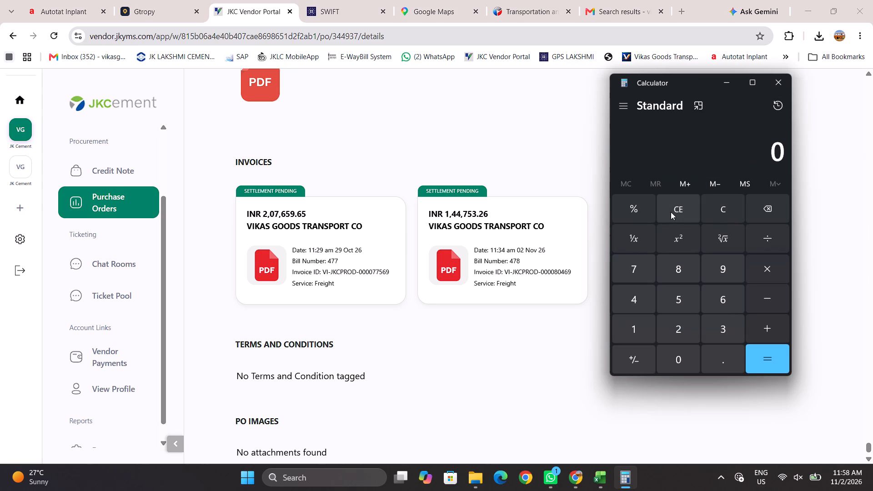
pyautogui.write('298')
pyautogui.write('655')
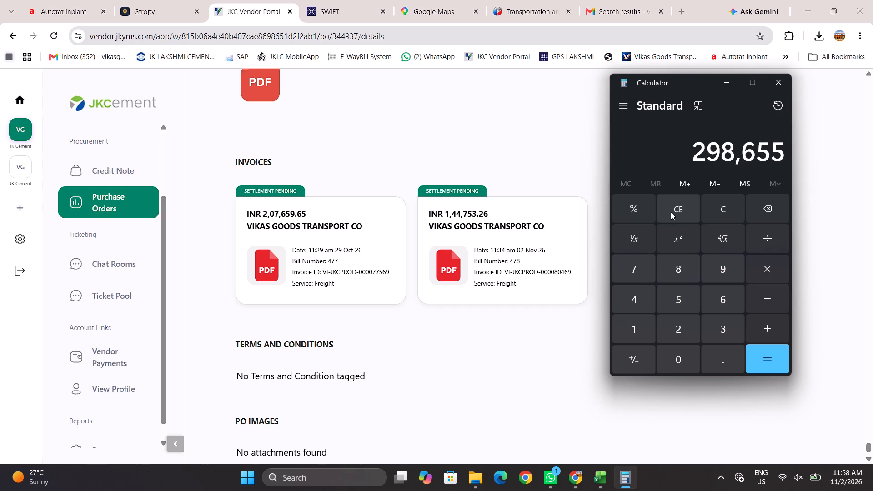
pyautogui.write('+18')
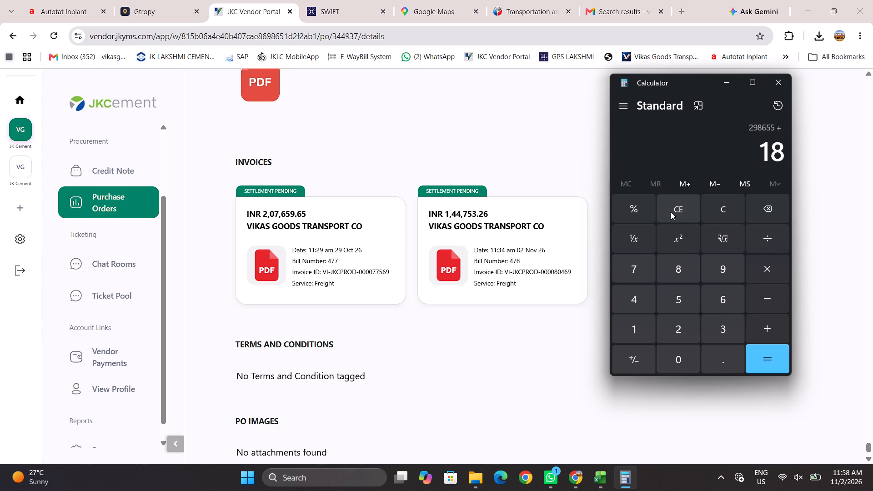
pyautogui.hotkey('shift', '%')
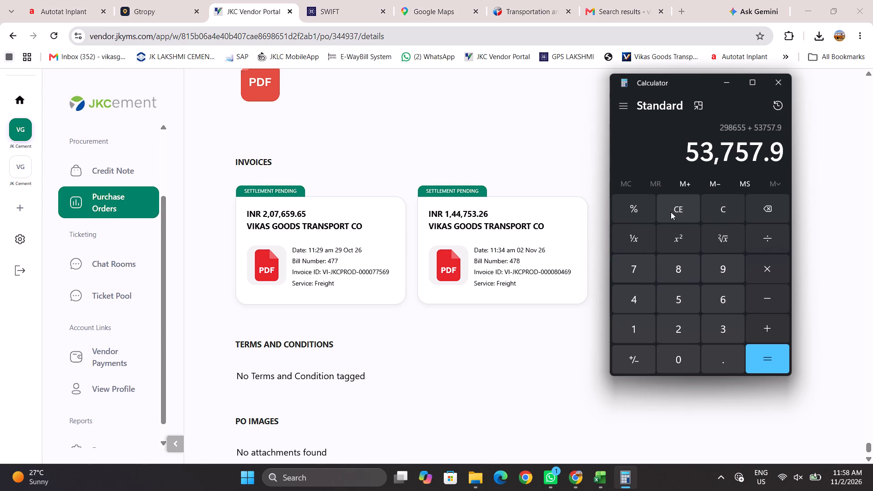
pyautogui.click(781, 85)
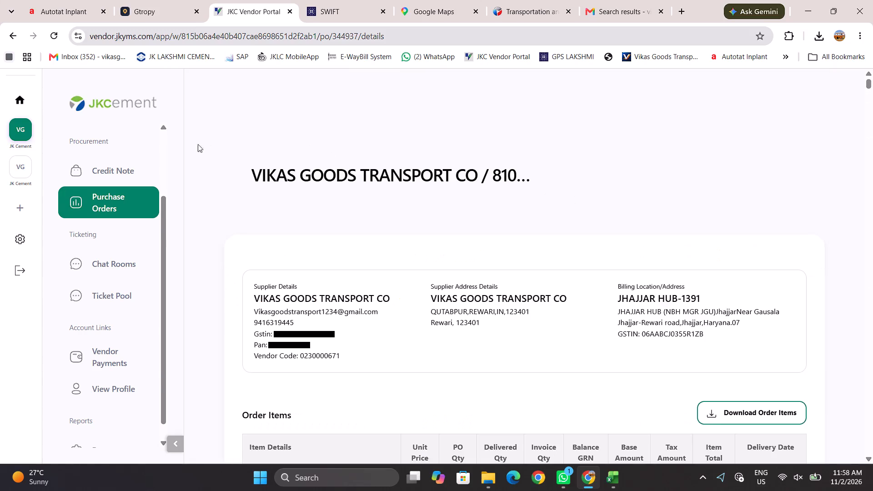
pyautogui.click(232, 171)
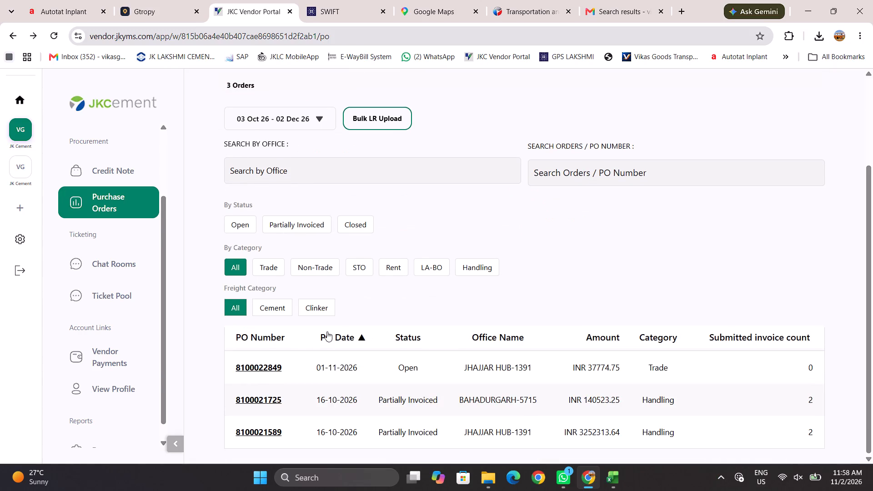
pyautogui.click(255, 396)
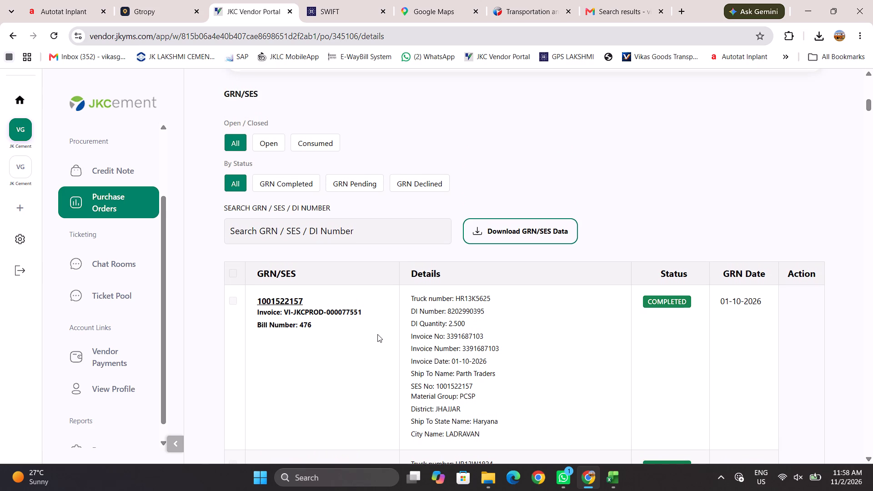
# Download the order's GRN/SES data to the Desktop as "Ses_Grn Table Data bahadurgarh".
pyautogui.click(539, 235)
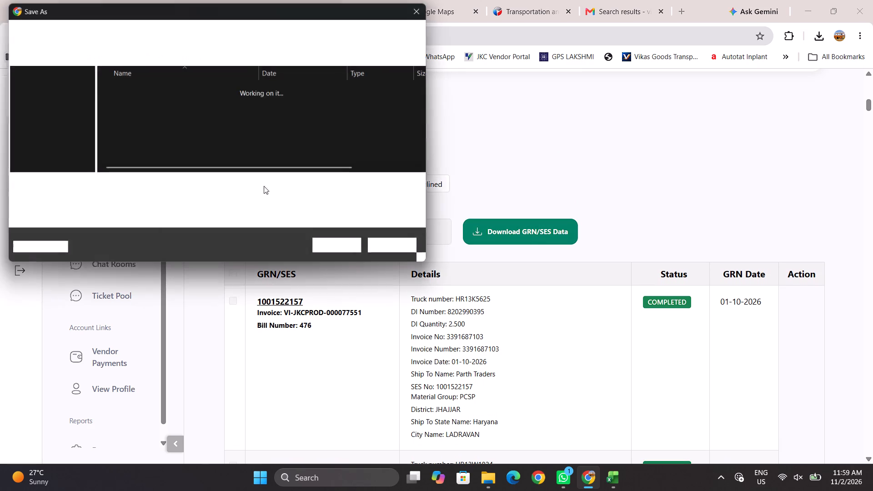
pyautogui.click(156, 190)
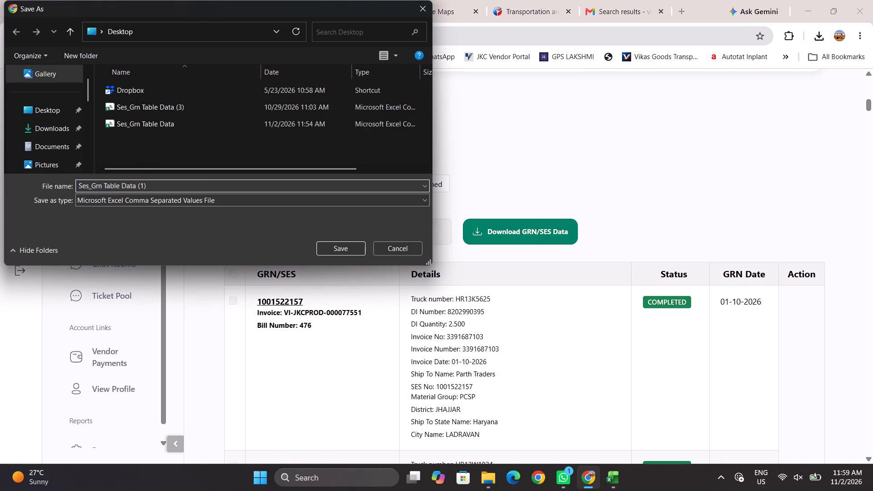
pyautogui.click(156, 190)
pyautogui.press('BackSpace')
pyautogui.press('BackSpace')
pyautogui.press('BackSpace')
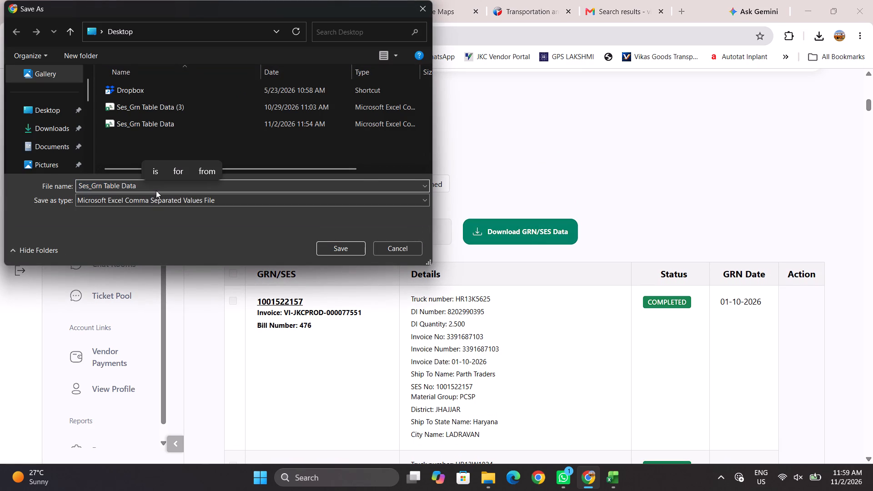
pyautogui.write('bahadurgarh')
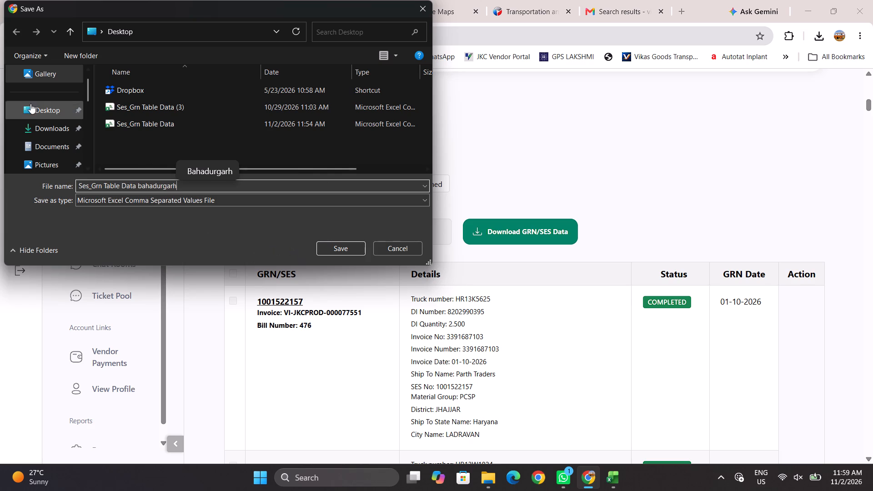
pyautogui.click(35, 106)
pyautogui.click(344, 245)
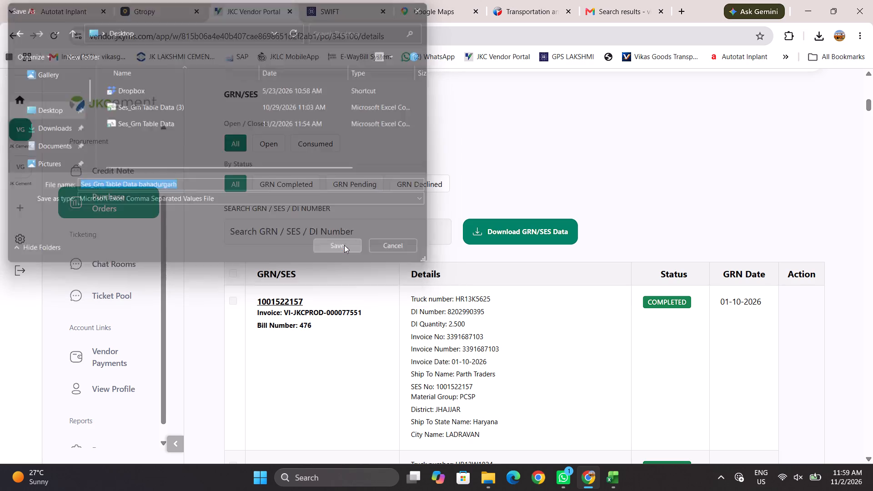
pyautogui.scroll(-17, 651, 333)
pyautogui.scroll(-11, 651, 333)
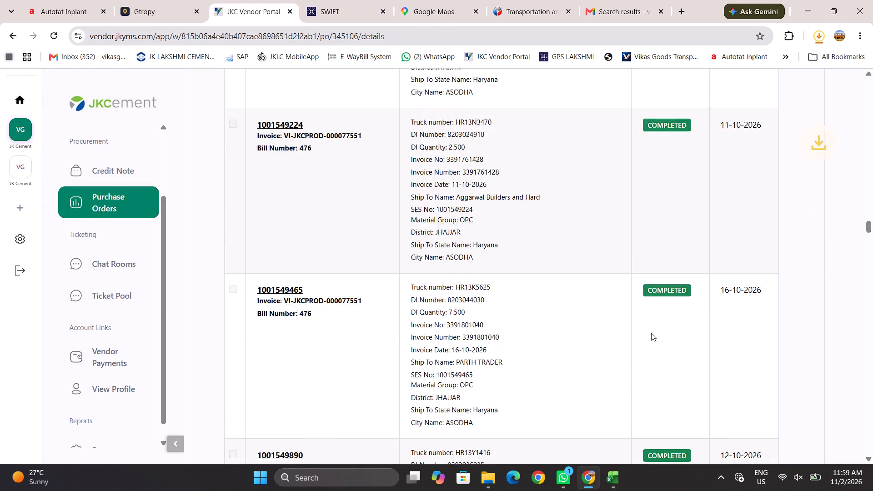
pyautogui.scroll(-6, 651, 333)
pyautogui.scroll(-20, 651, 333)
pyautogui.scroll(-4, 651, 333)
pyautogui.scroll(1, 651, 333)
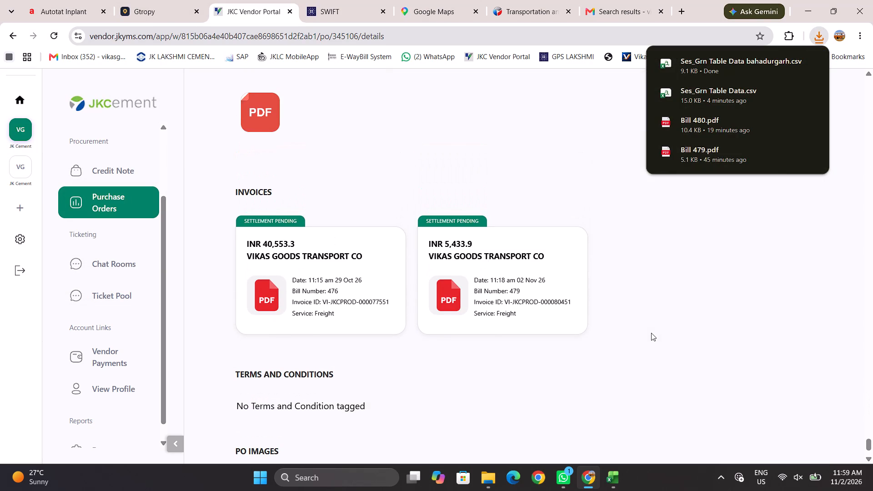
pyautogui.scroll(1, 651, 333)
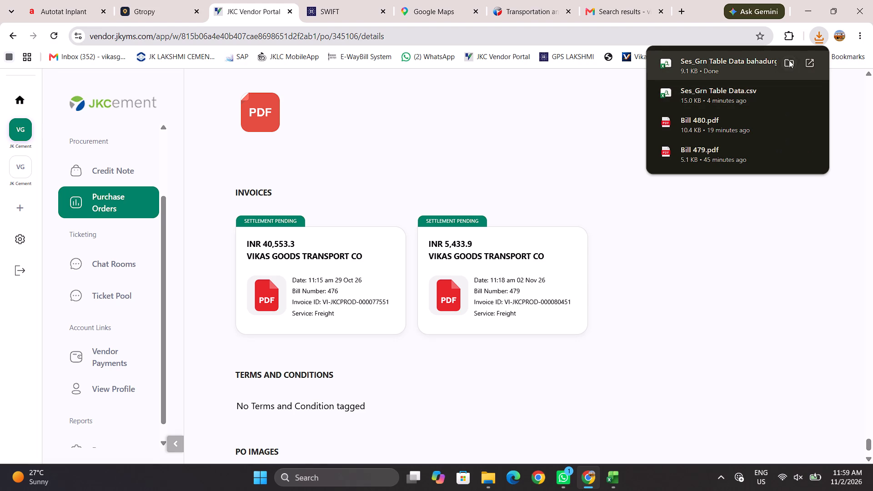
# Locate the downloaded Ses_Grn Table Data bahadurgarh file in its folder and open it in Excel.
pyautogui.click(790, 62)
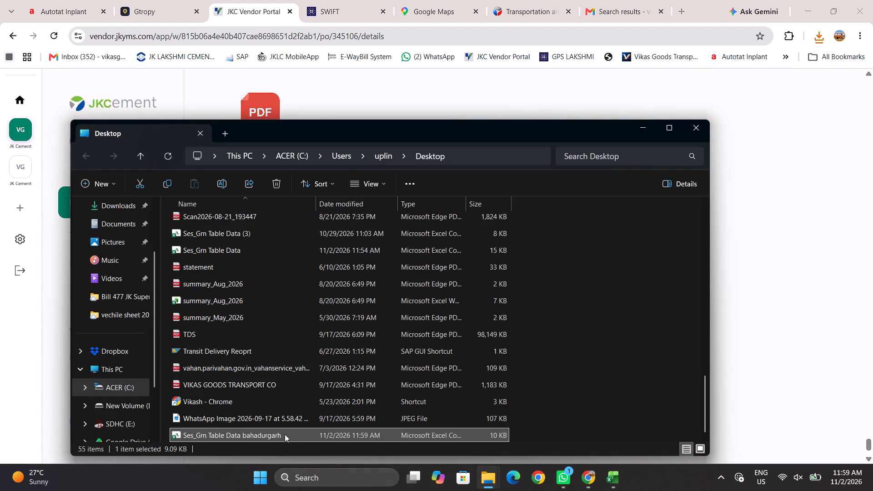
pyautogui.doubleClick(285, 434)
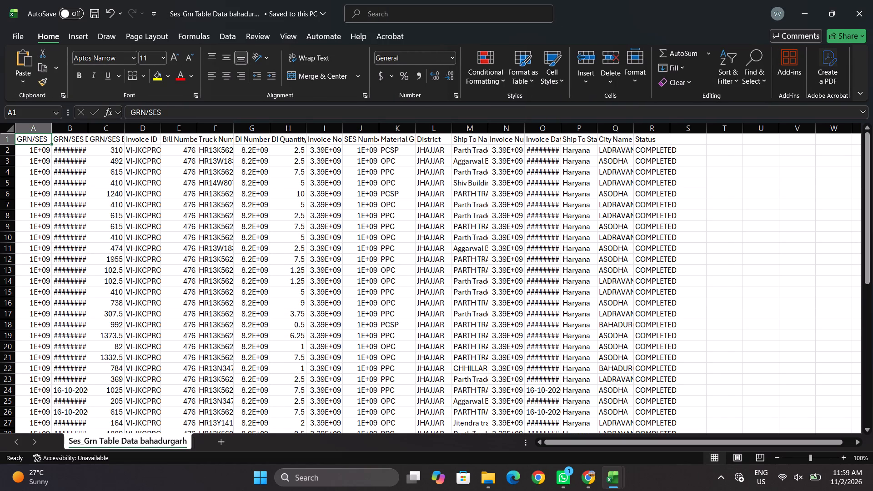
# Look through the exported rows and select all GRN/SES values in column C from C2 down to check their total.
pyautogui.hscroll(1, 264, 230)
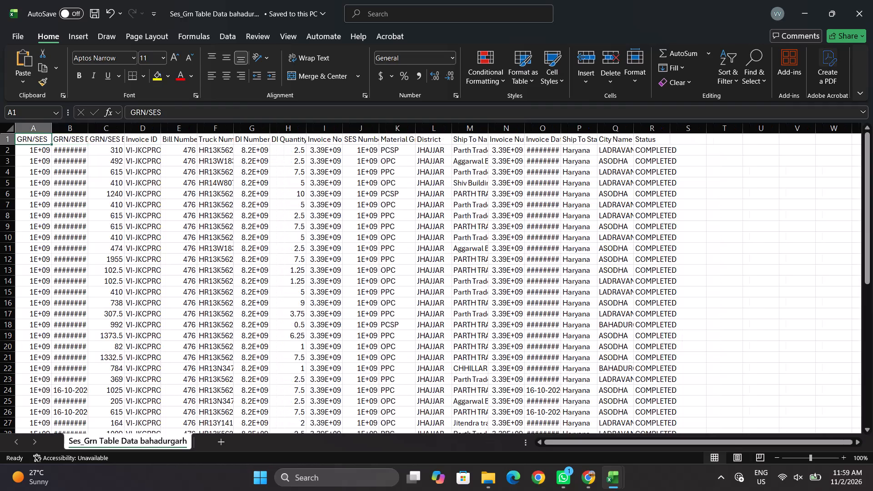
pyautogui.scroll(-2, 264, 230)
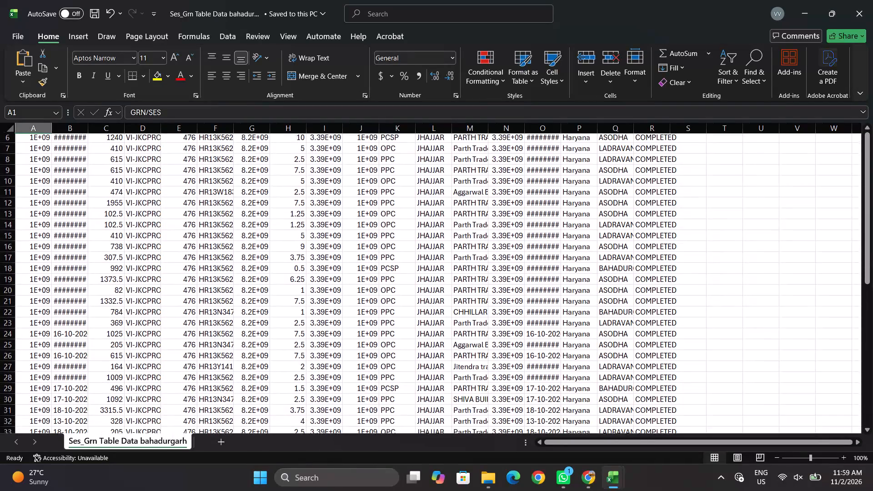
pyautogui.scroll(-2, 264, 230)
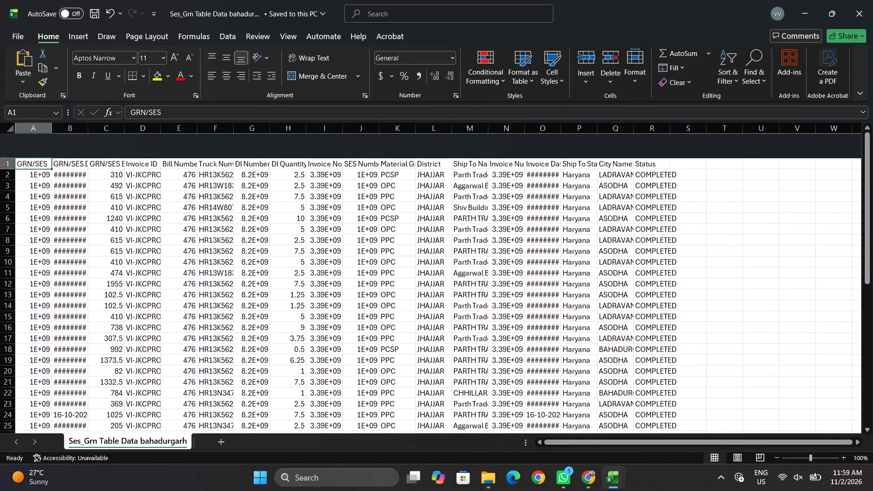
pyautogui.scroll(-3, 264, 230)
pyautogui.scroll(1, 264, 230)
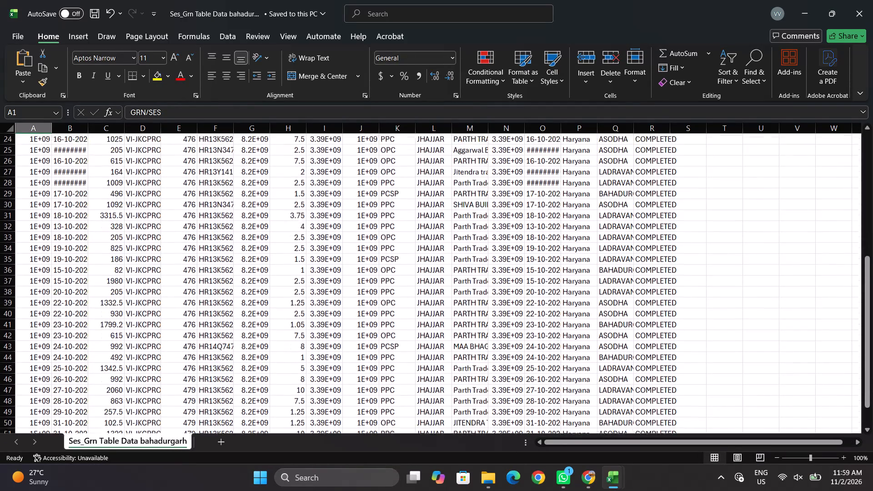
pyautogui.scroll(1, 264, 230)
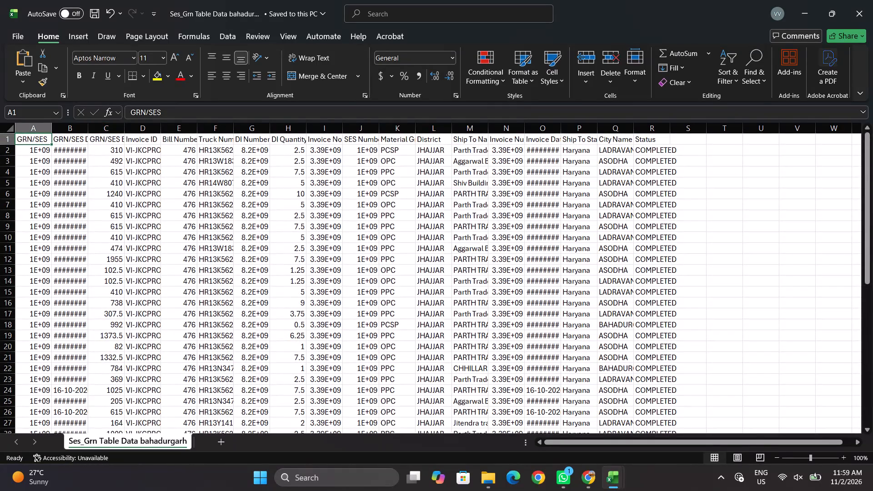
pyautogui.click(103, 151)
pyautogui.hotkey('ctrl', 'shift', 'Down')
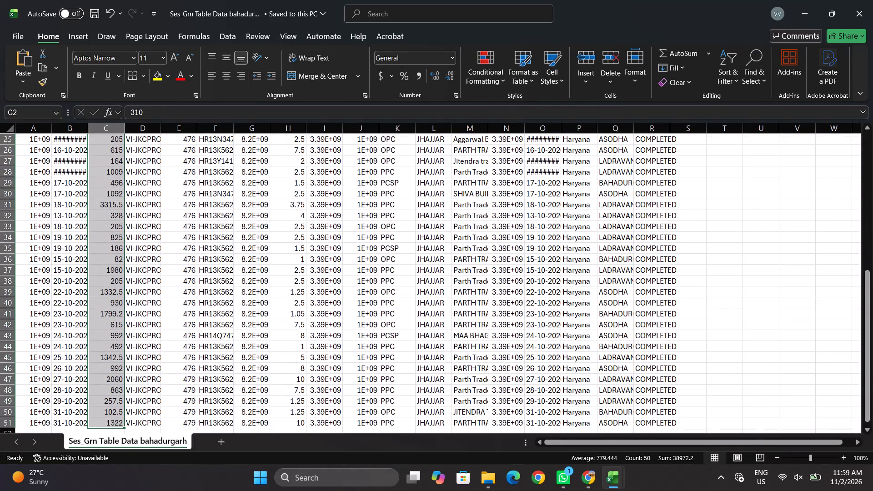
# Widen column C to fit the full GRN/SES Base Amount heading.
pyautogui.scroll(7, 103, 151)
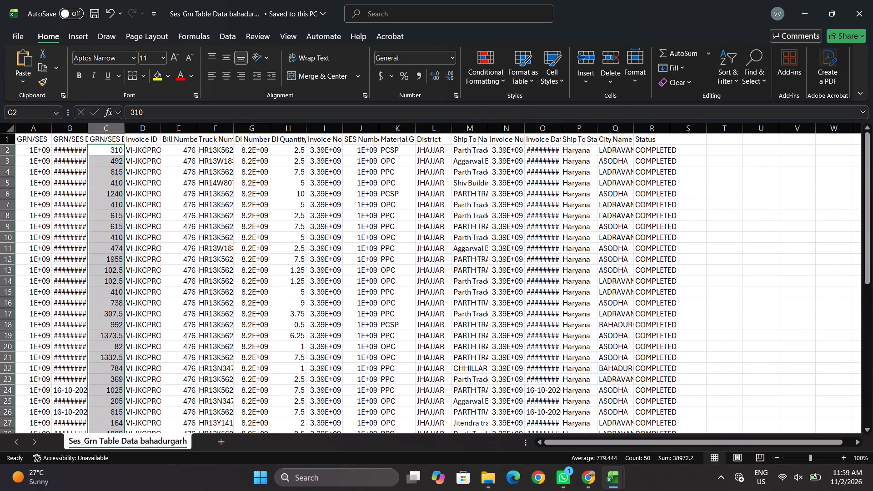
pyautogui.doubleClick(122, 130)
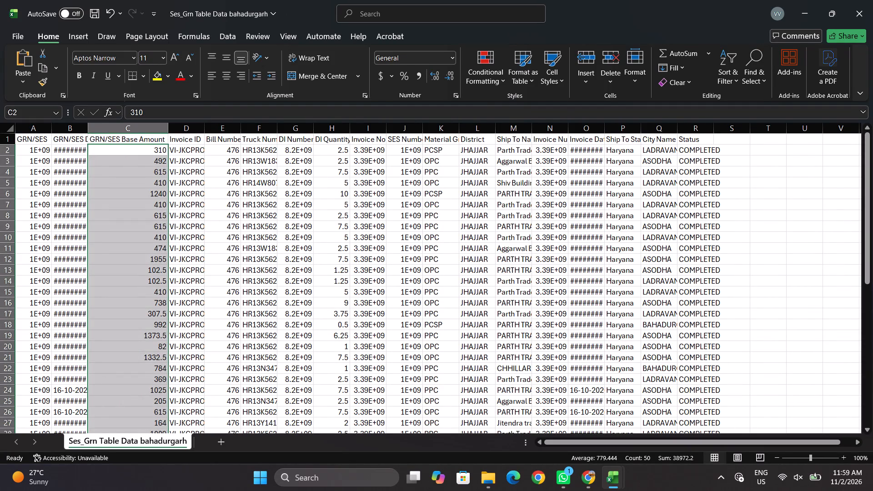
pyautogui.hscroll(-2, 295, 229)
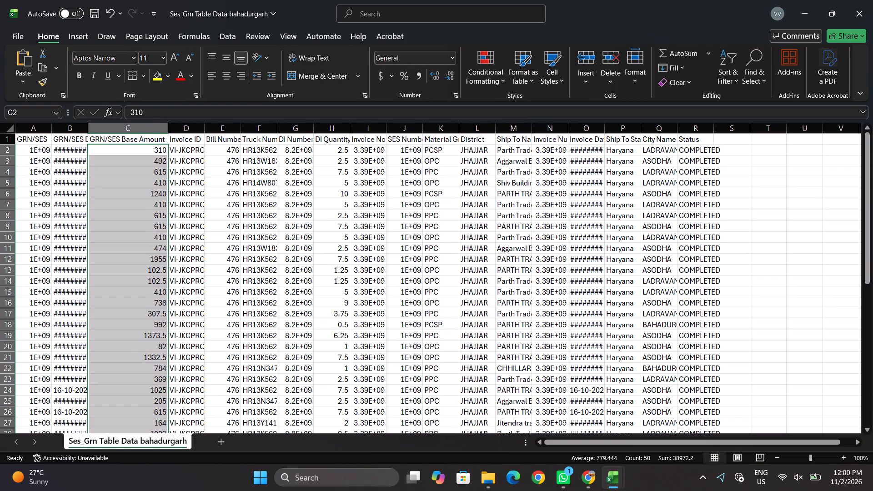
# Open Calculator and add 40533 and 5433.
pyautogui.click(359, 486)
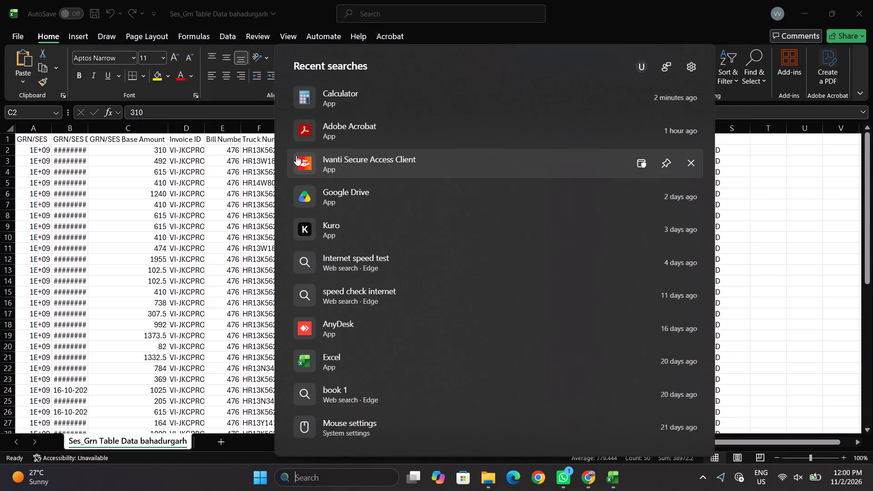
pyautogui.click(394, 100)
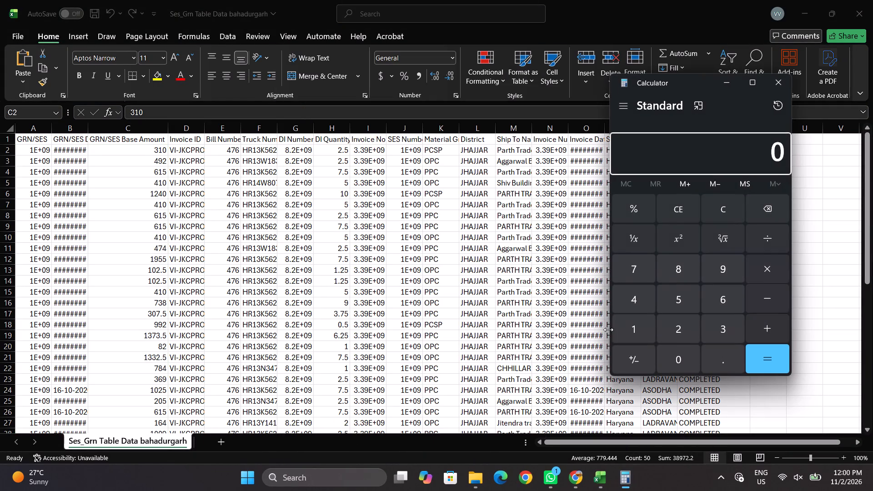
pyautogui.write('40533')
pyautogui.press('+')
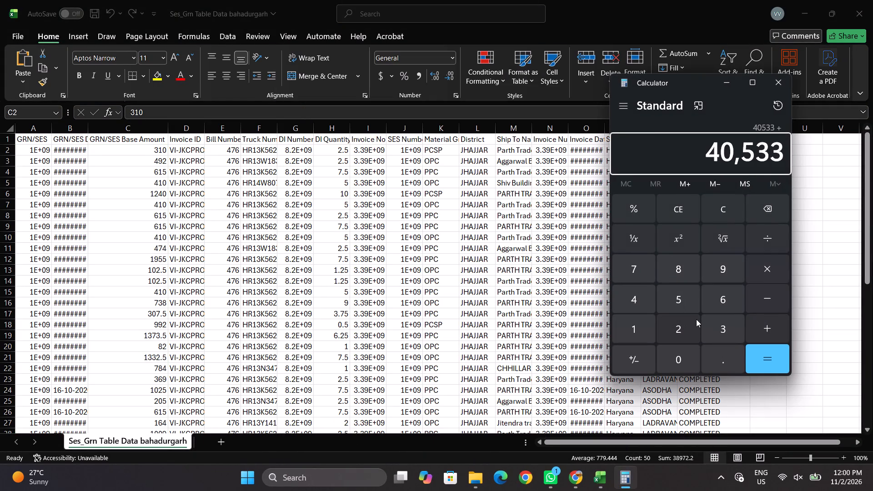
pyautogui.write('5433')
pyautogui.press('Return')
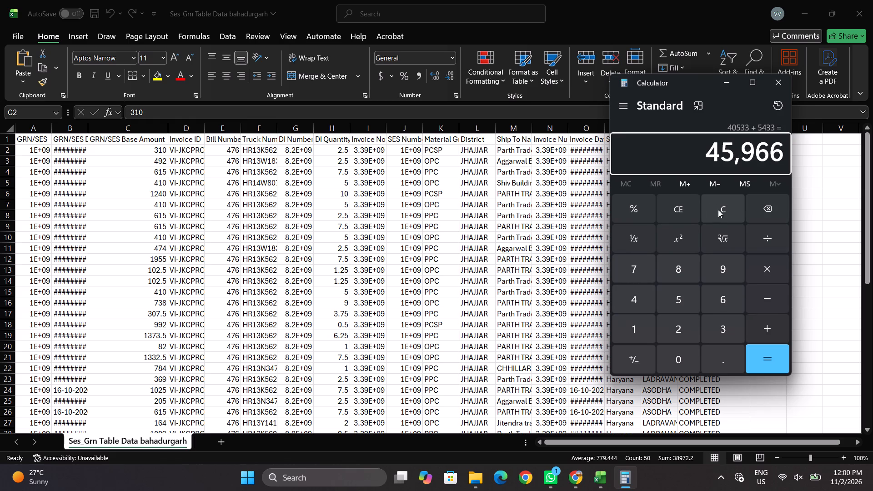
# Clear the calculation, work out 38972 plus 18%, and close Calculator.
pyautogui.click(772, 204)
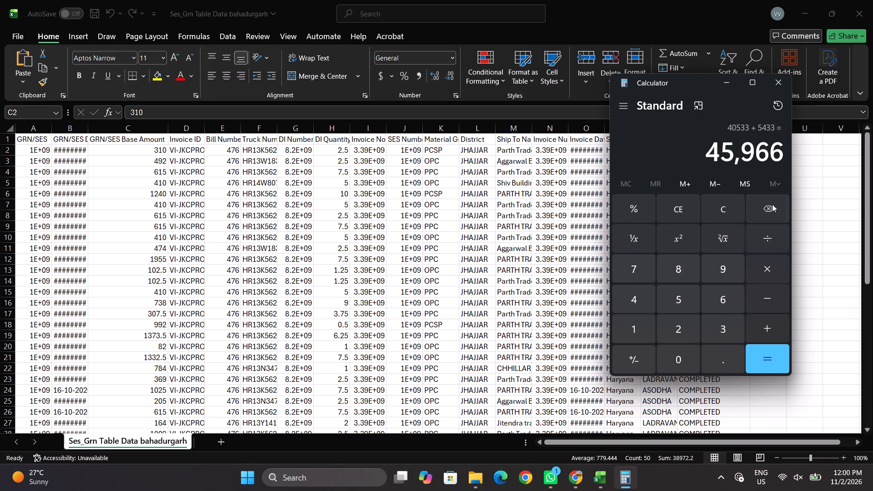
pyautogui.click(688, 213)
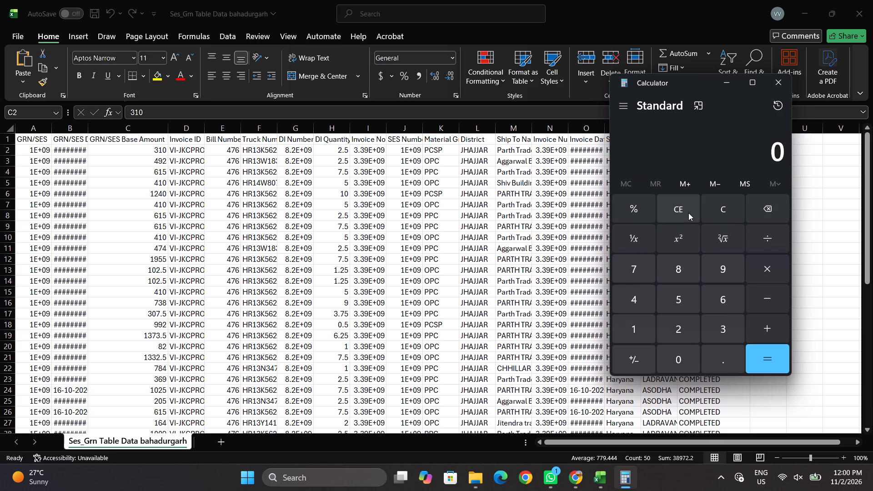
pyautogui.write('38972')
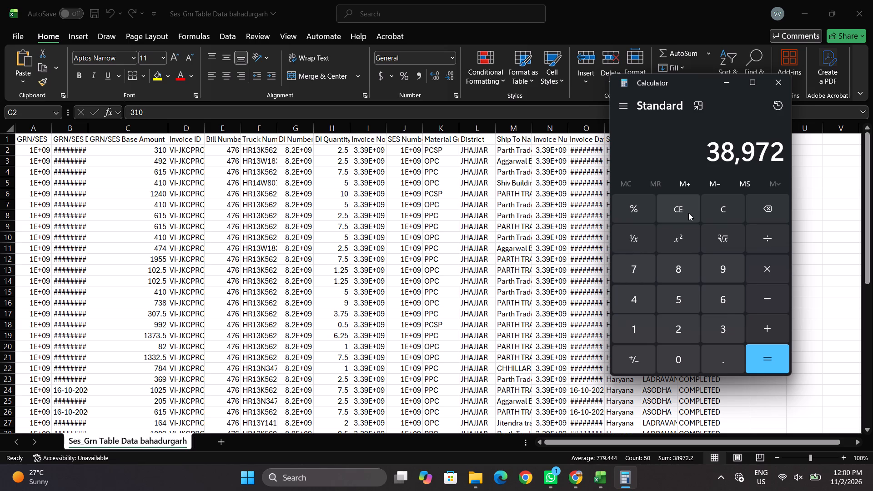
pyautogui.press('+')
pyautogui.write('18')
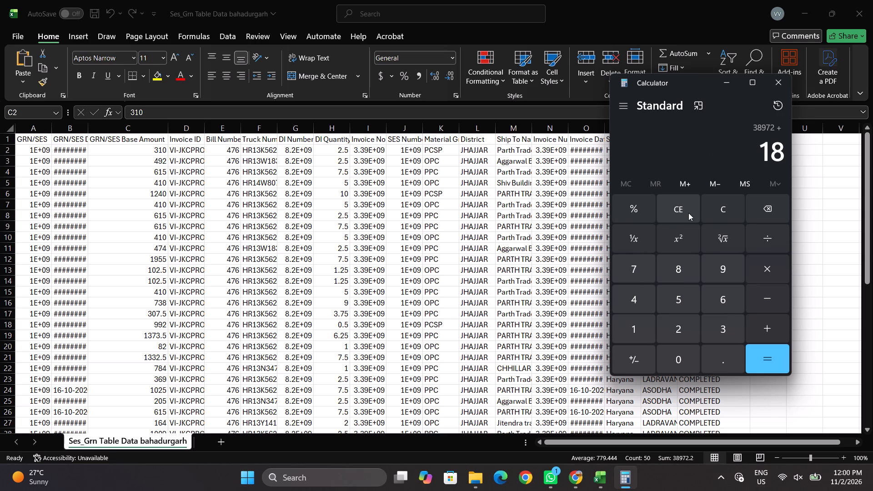
pyautogui.hotkey('shift', '%')
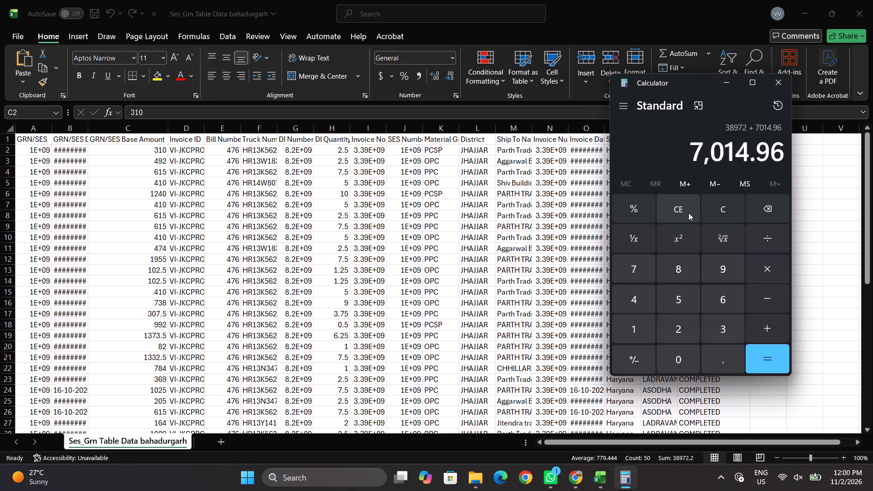
pyautogui.press('Return')
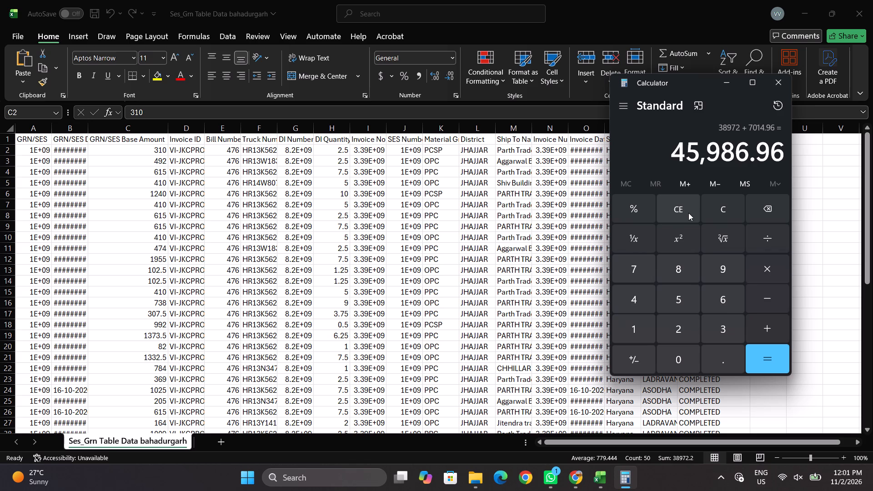
pyautogui.click(785, 84)
# Close the Ses_Grn Table Data bahadurgarh workbook.
pyautogui.click(863, 0)
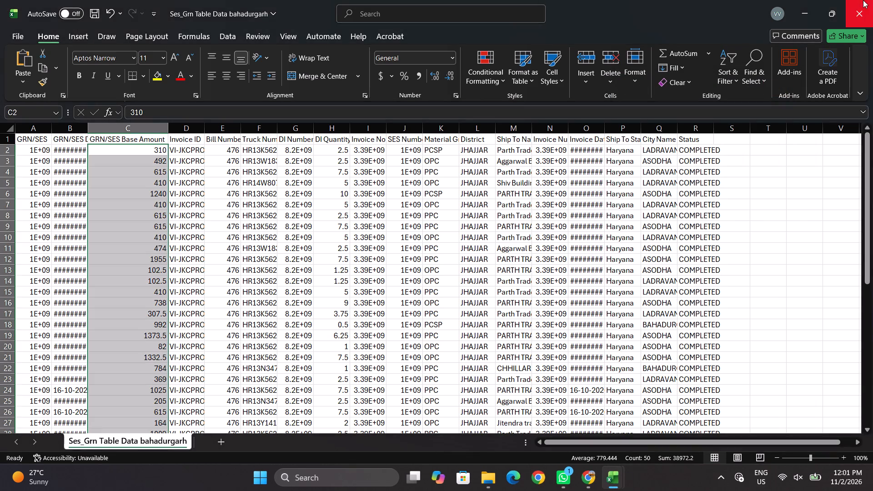
pyautogui.click(463, 321)
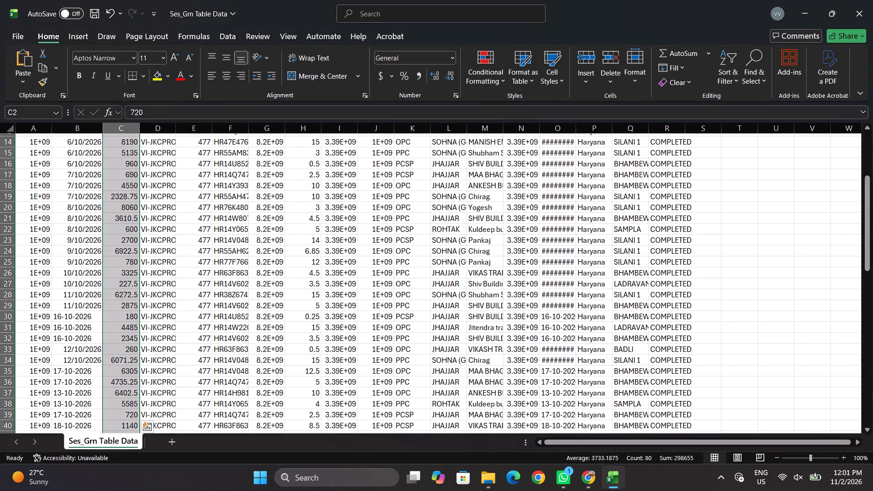
pyautogui.click(582, 470)
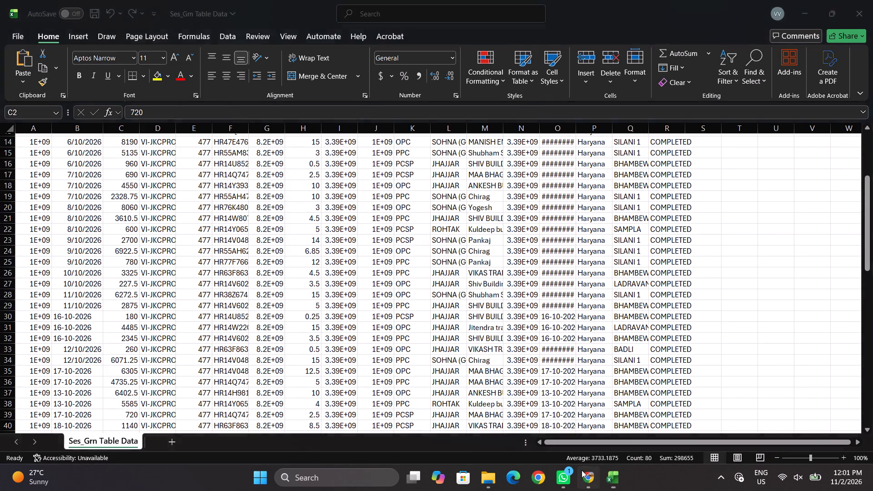
pyautogui.scroll(19, 308, 231)
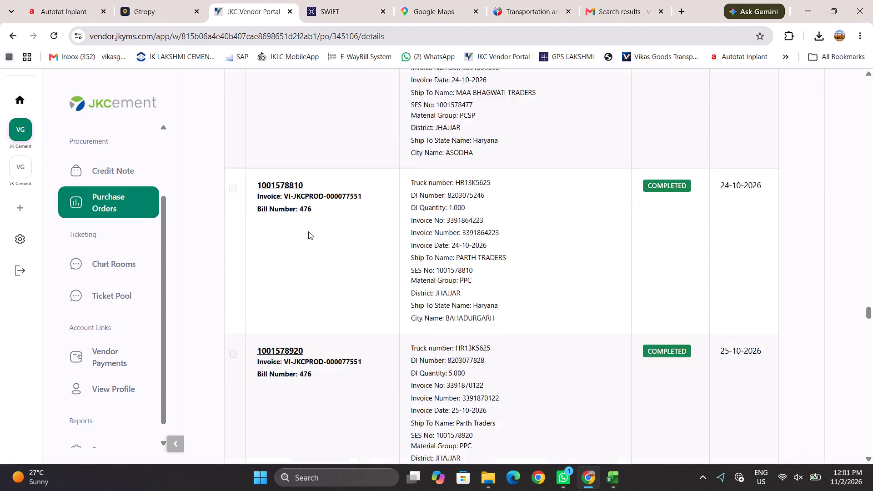
pyautogui.scroll(20, 308, 231)
pyautogui.scroll(4, 308, 231)
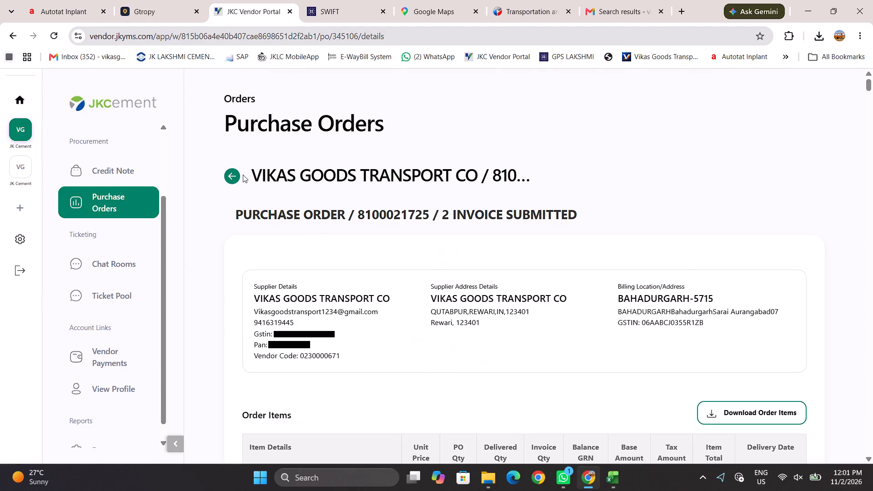
pyautogui.moveTo(243, 175); pyautogui.dragTo(228, 175)
pyautogui.click(228, 175)
pyautogui.scroll(-7, 462, 346)
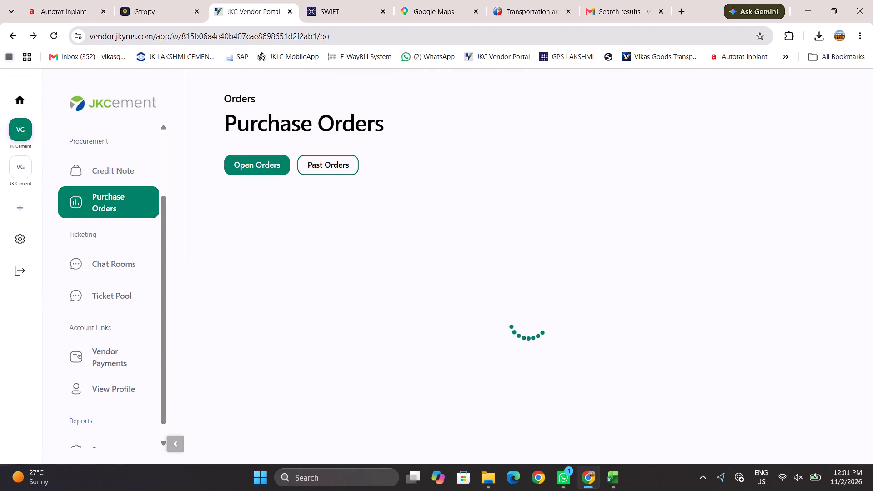
# Open a new blank browser tab.
pyautogui.click(682, 7)
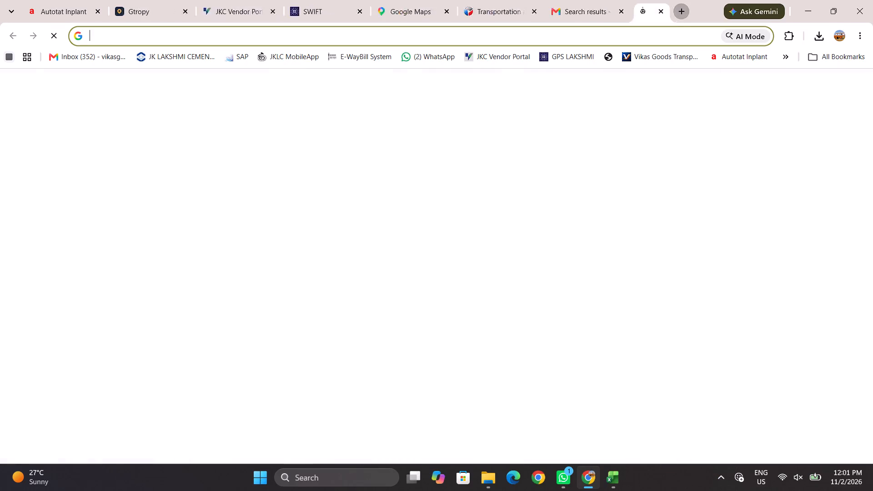
pyautogui.click(629, 37)
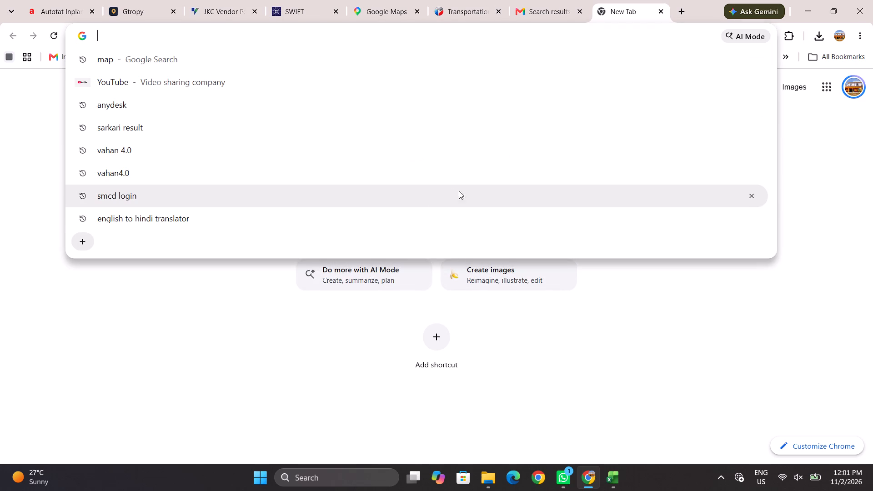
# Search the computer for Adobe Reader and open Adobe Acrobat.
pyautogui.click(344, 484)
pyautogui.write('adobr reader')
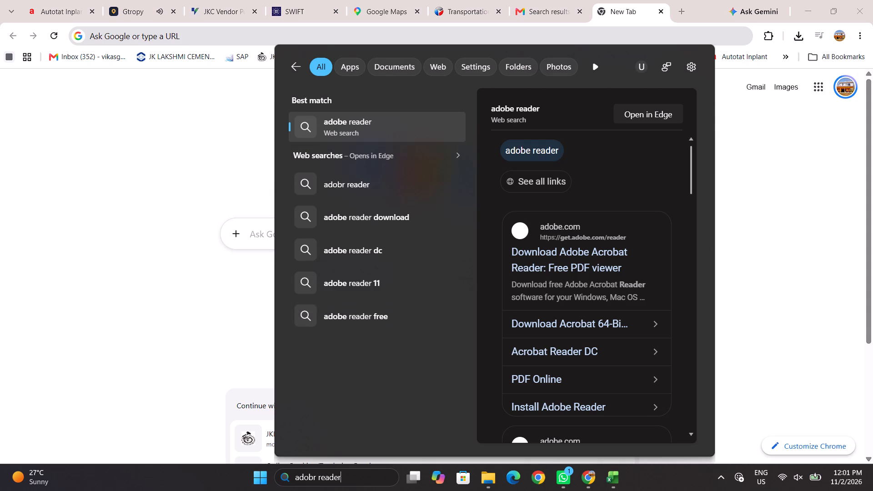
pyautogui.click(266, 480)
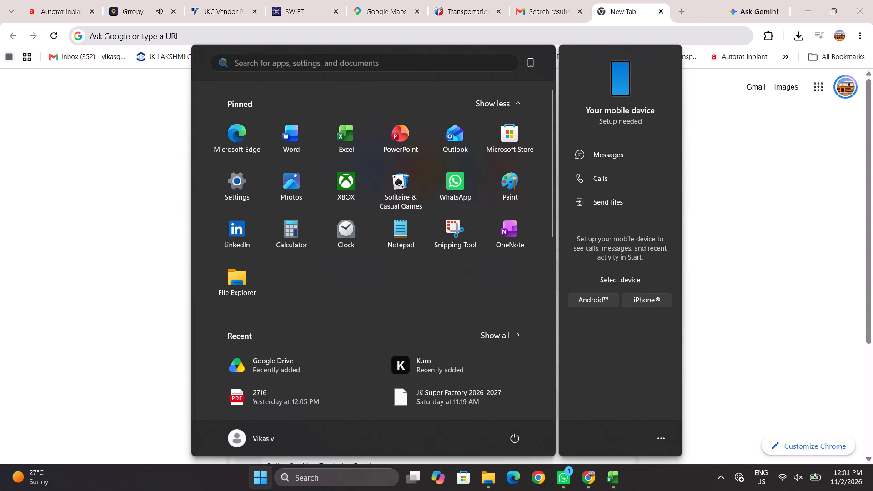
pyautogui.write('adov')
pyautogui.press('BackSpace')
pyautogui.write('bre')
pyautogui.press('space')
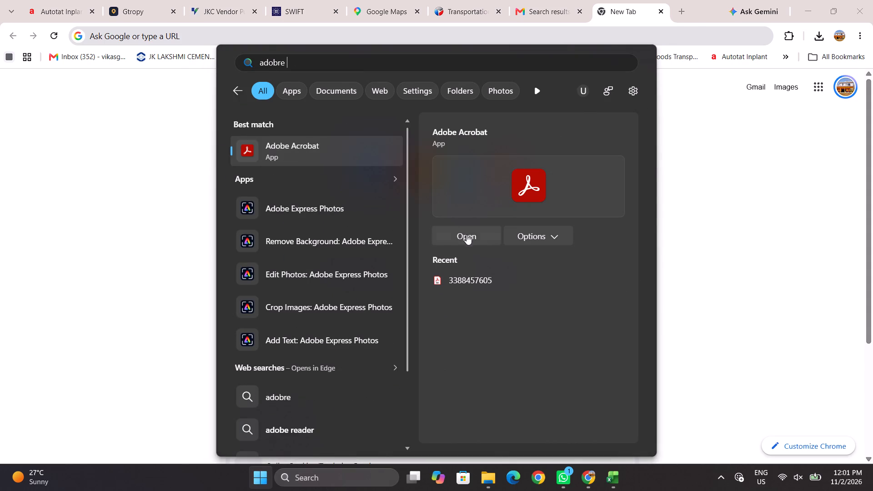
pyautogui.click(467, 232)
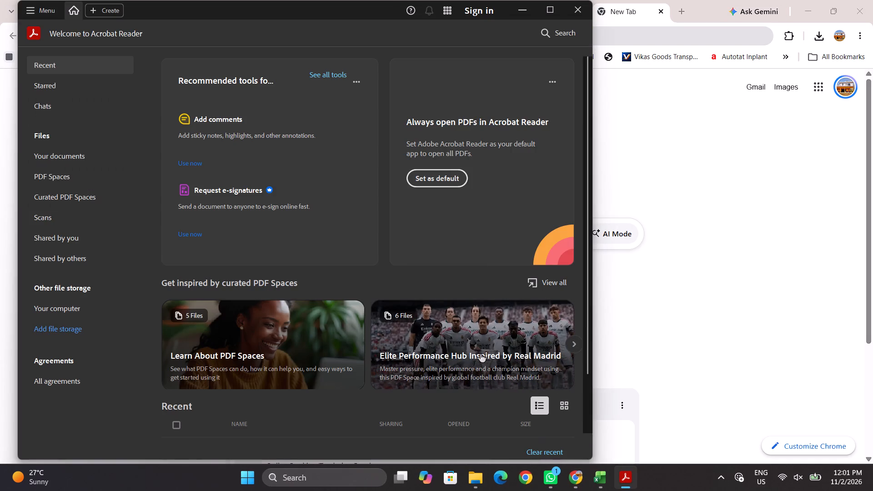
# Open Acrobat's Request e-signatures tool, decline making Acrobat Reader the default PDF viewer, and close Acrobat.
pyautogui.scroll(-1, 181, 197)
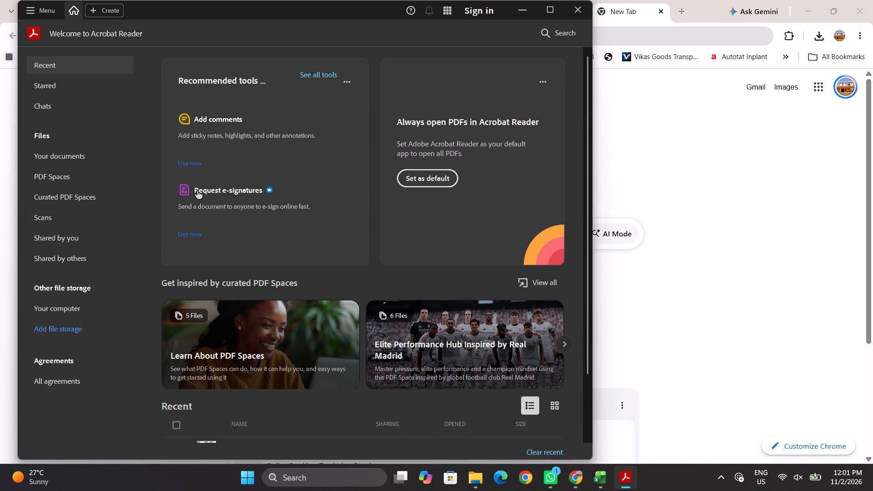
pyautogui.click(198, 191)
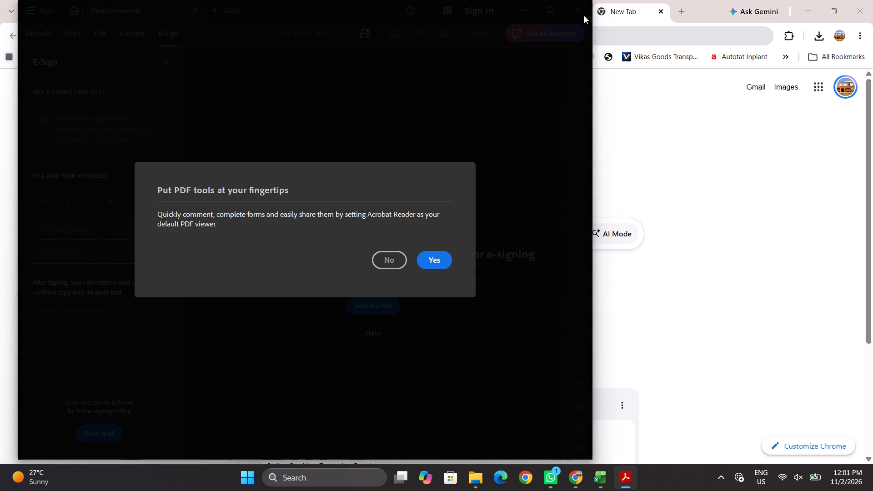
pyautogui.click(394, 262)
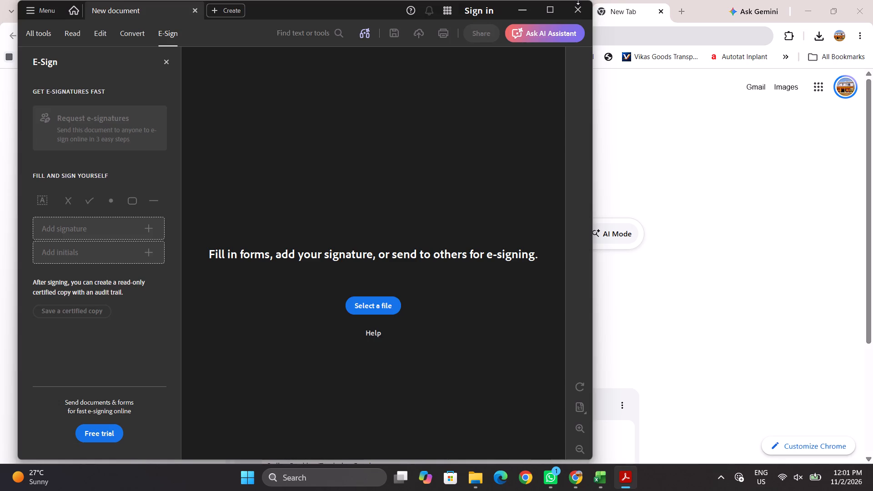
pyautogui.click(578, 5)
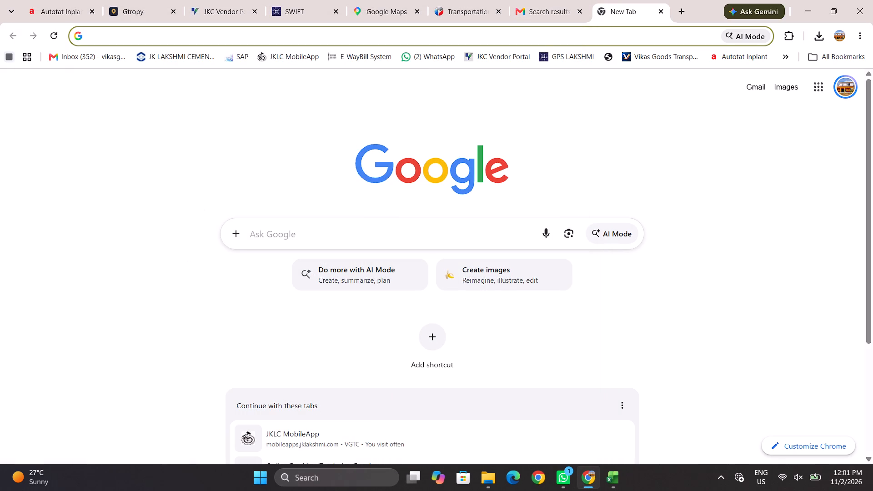
# View the Bill 480 PDF from the Bill 480 JK Super Jhajjar Fright folder, and close it.
pyautogui.click(493, 474)
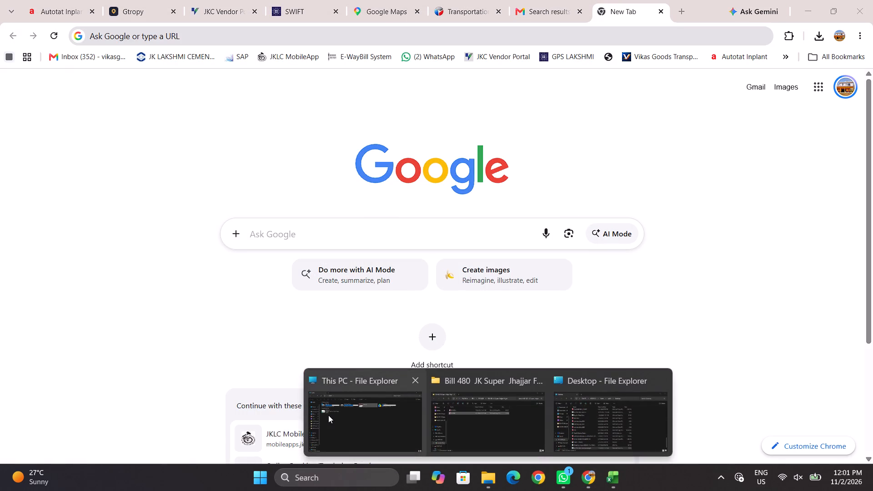
pyautogui.click(328, 415)
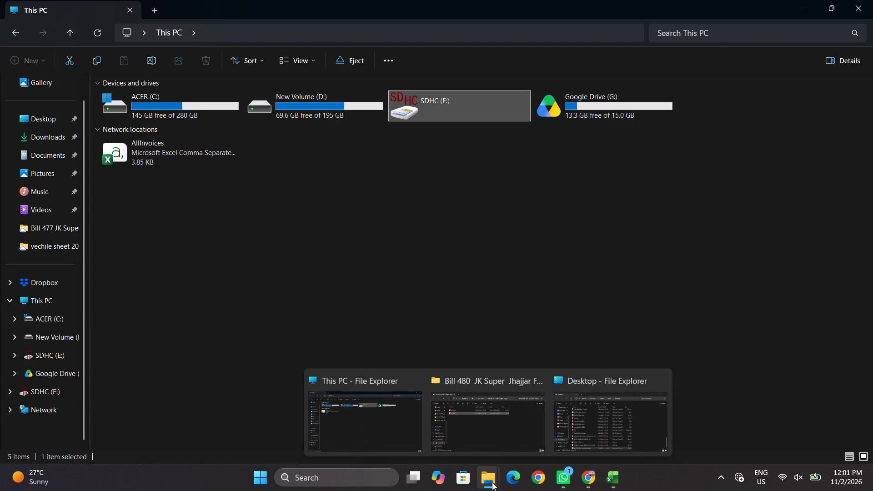
pyautogui.click(468, 391)
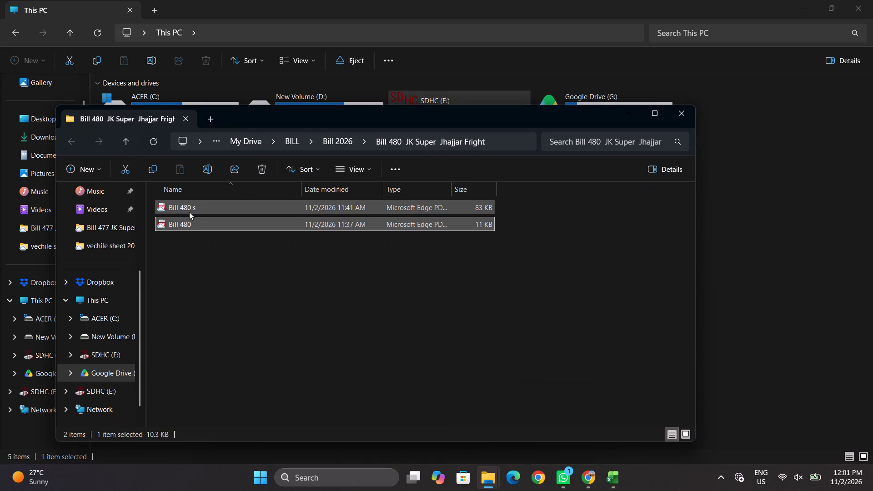
pyautogui.doubleClick(193, 224)
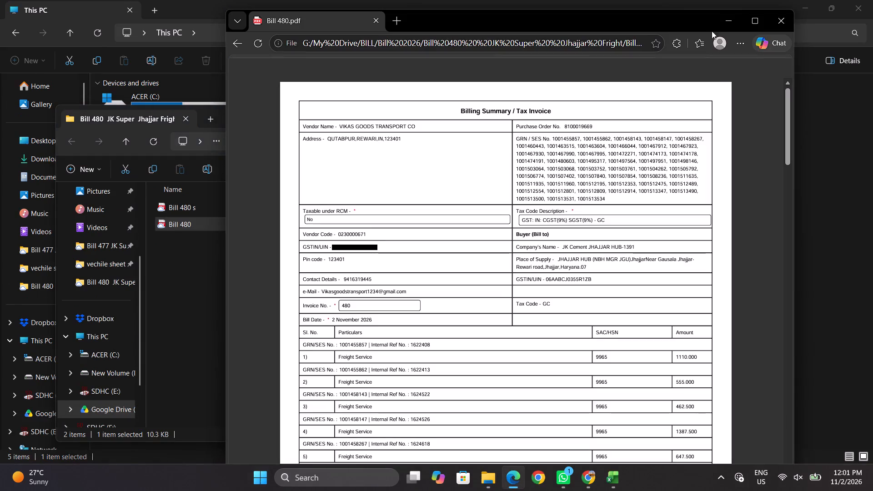
pyautogui.click(779, 22)
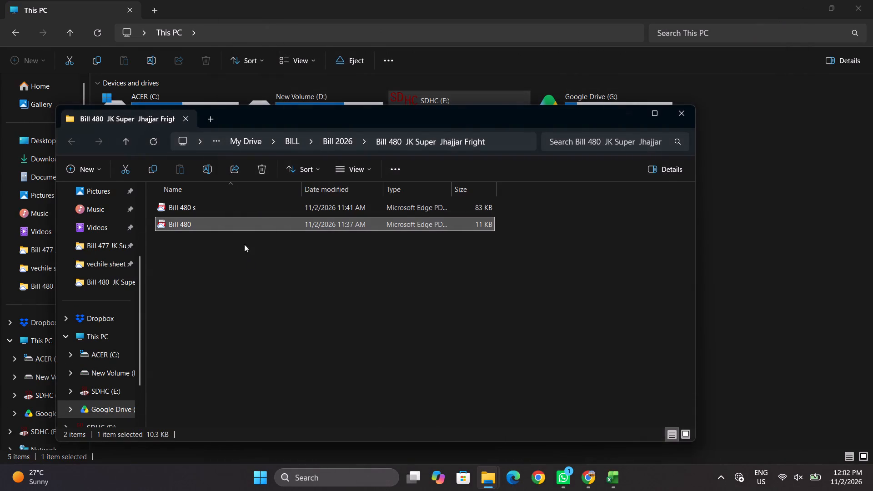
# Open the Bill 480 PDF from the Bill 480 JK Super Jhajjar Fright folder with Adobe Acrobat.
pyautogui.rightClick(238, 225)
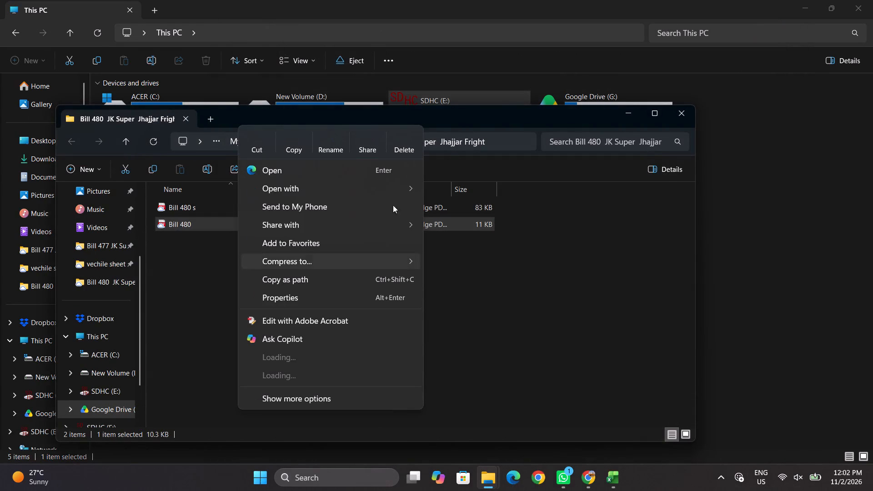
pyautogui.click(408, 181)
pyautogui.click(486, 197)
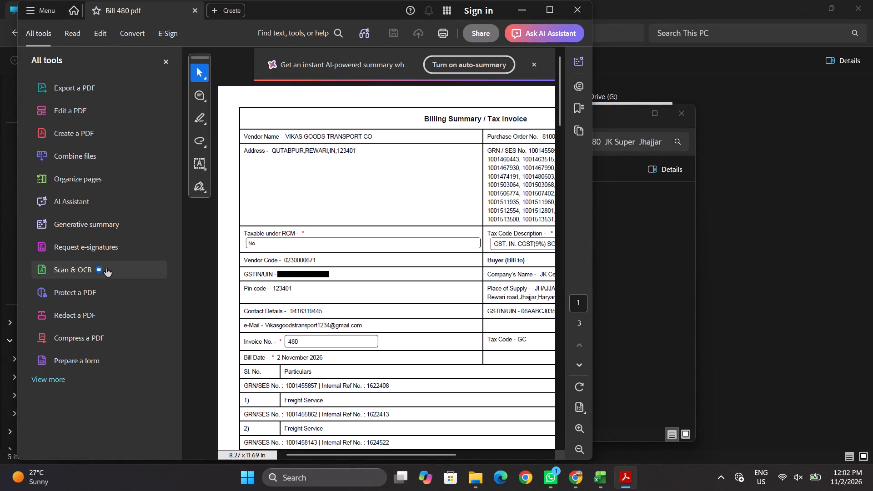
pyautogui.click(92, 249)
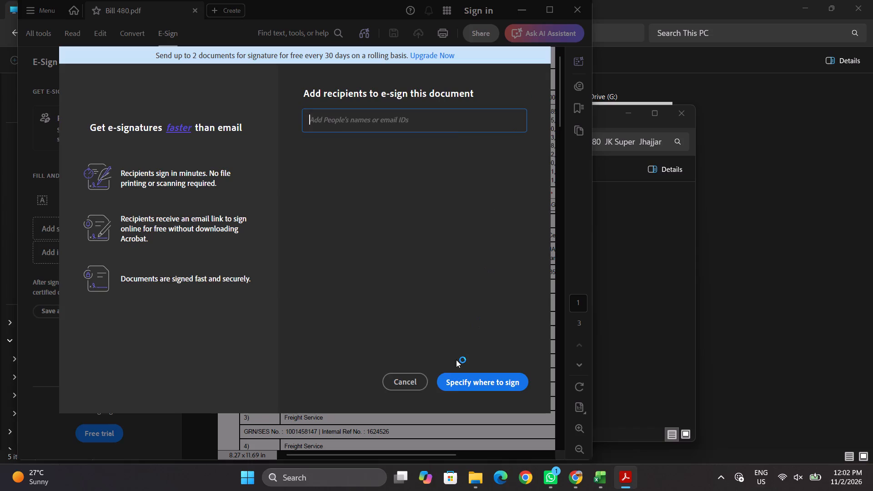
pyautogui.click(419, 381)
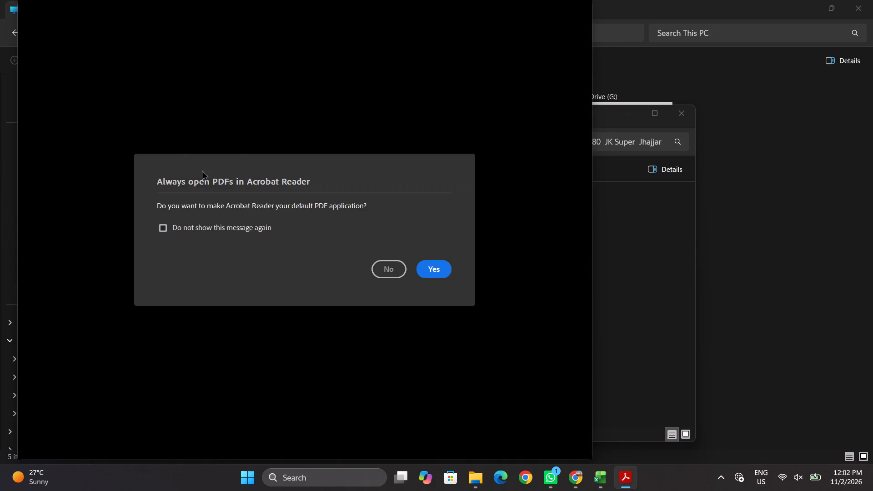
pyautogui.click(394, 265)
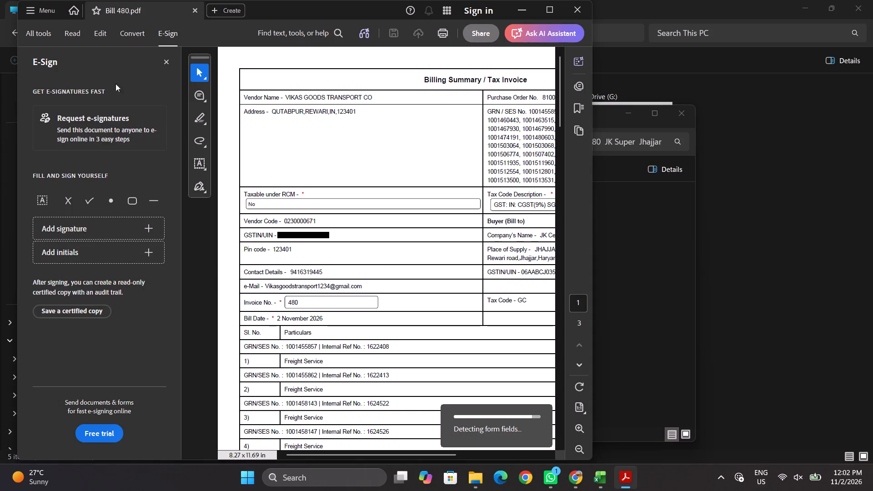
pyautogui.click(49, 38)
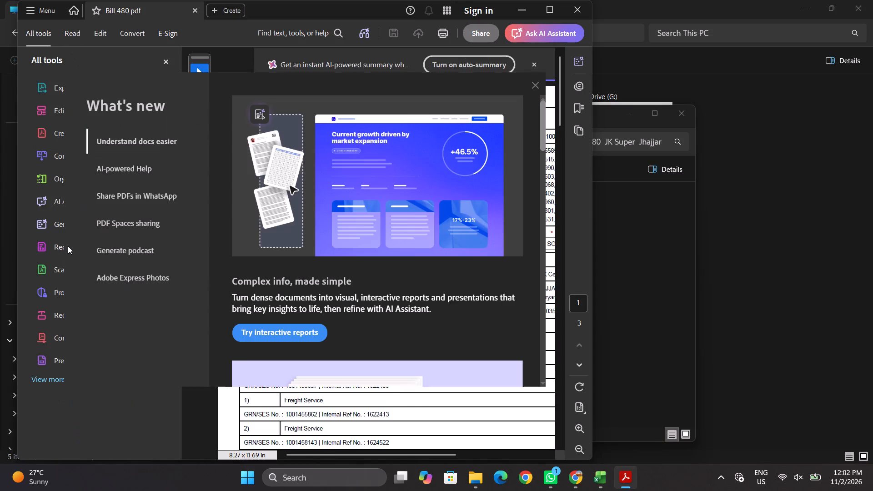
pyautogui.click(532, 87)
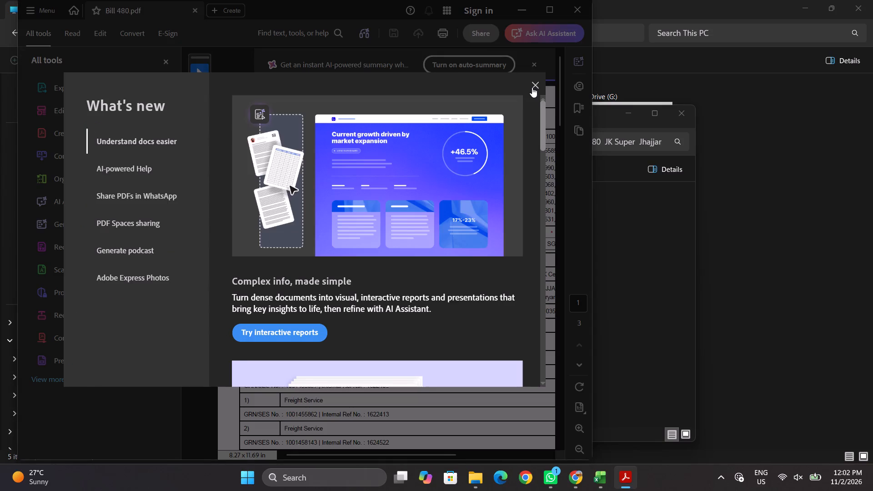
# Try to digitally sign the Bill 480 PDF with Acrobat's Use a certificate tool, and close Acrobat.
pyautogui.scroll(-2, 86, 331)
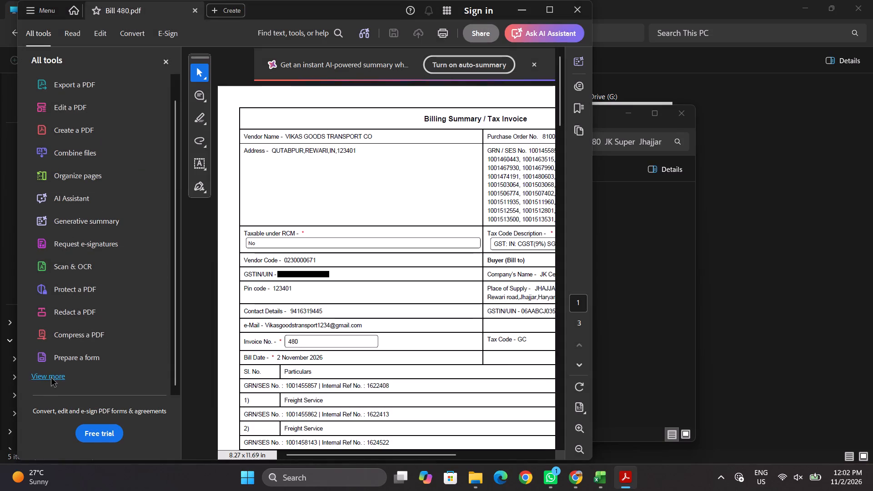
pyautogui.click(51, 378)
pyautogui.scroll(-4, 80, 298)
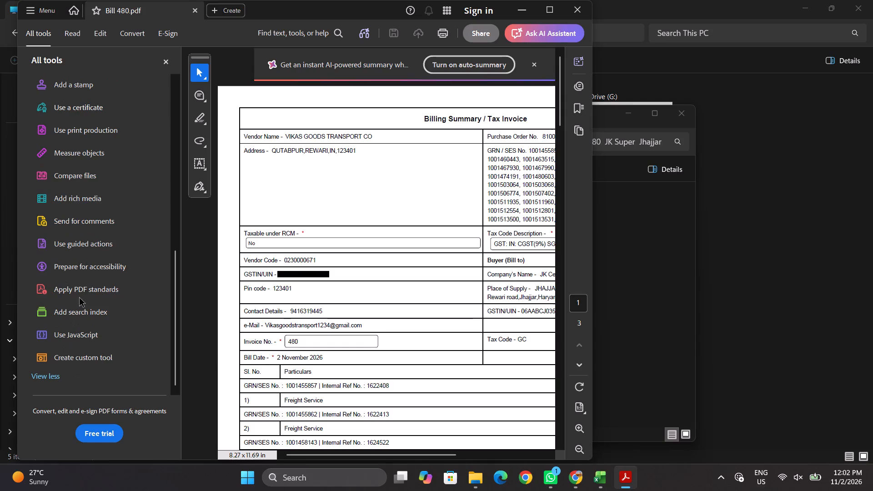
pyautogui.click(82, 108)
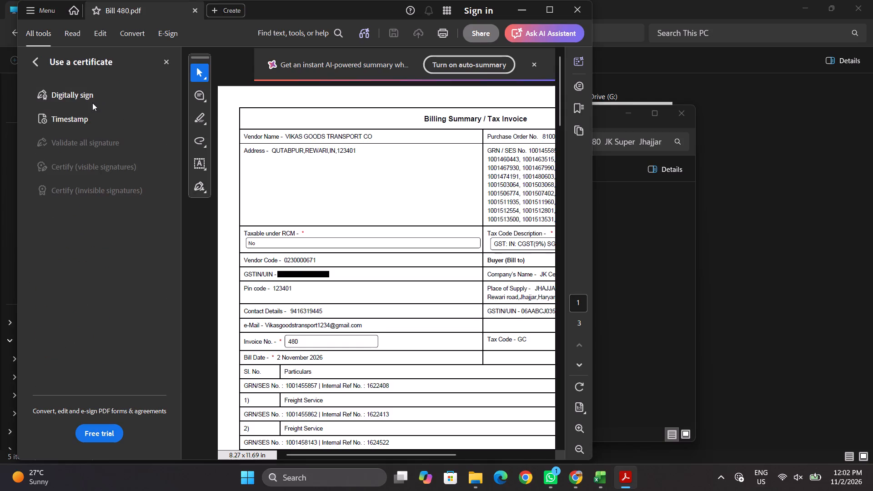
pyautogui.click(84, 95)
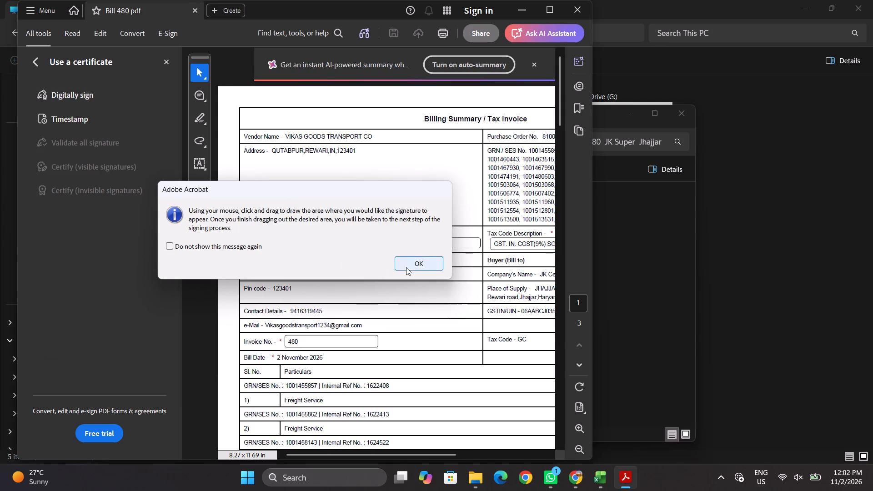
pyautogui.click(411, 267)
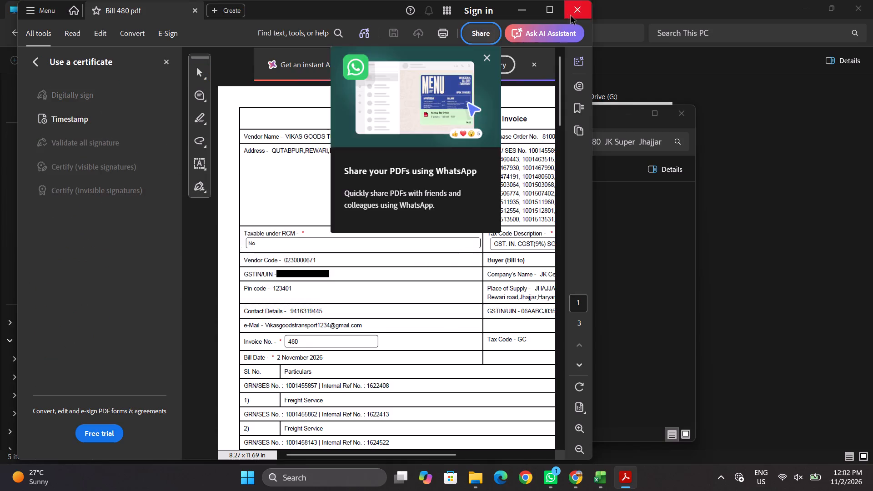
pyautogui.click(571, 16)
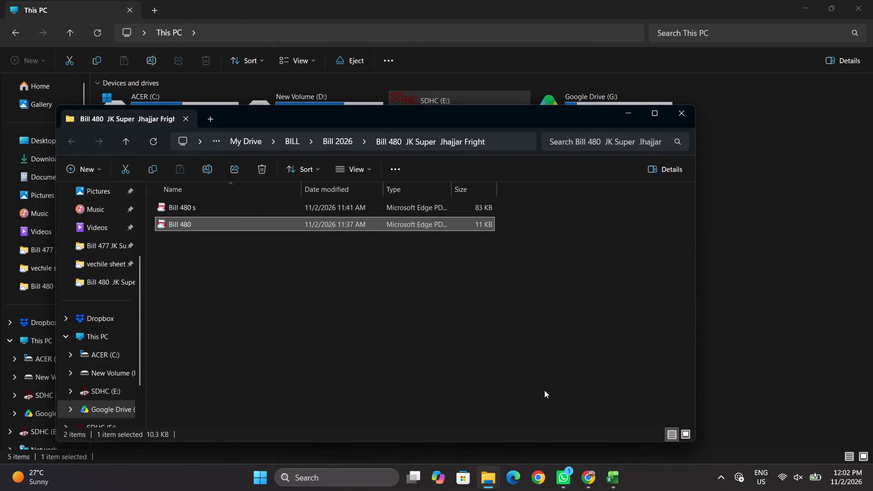
# Close the Bill 480 JK Super Jhajjar Fright folder window.
pyautogui.click(544, 390)
pyautogui.moveTo(544, 390); pyautogui.dragTo(716, 47)
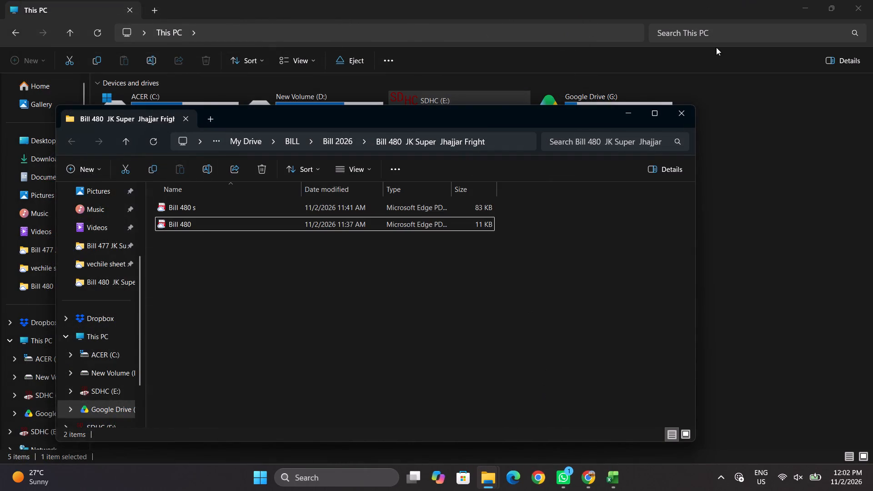
pyautogui.moveTo(716, 47); pyautogui.dragTo(680, 116)
pyautogui.click(680, 116)
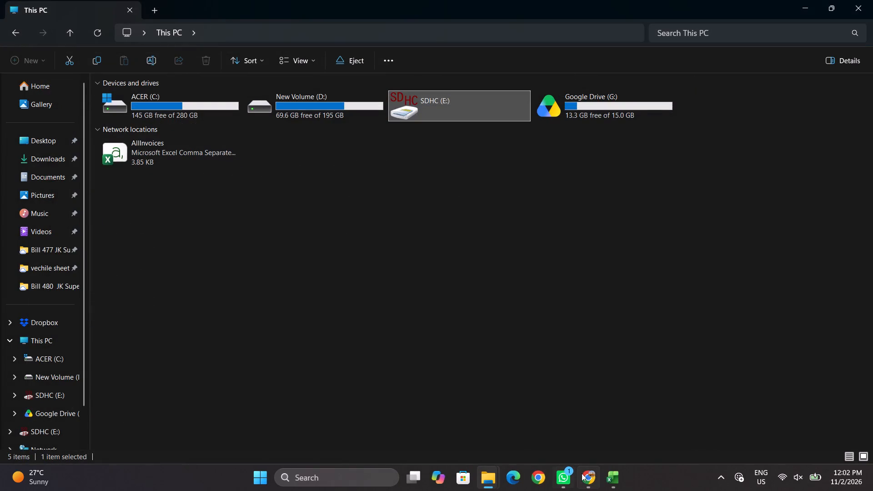
# Switch to Chrome and view the open purchase orders list in the JKC Vendor Portal.
pyautogui.click(590, 476)
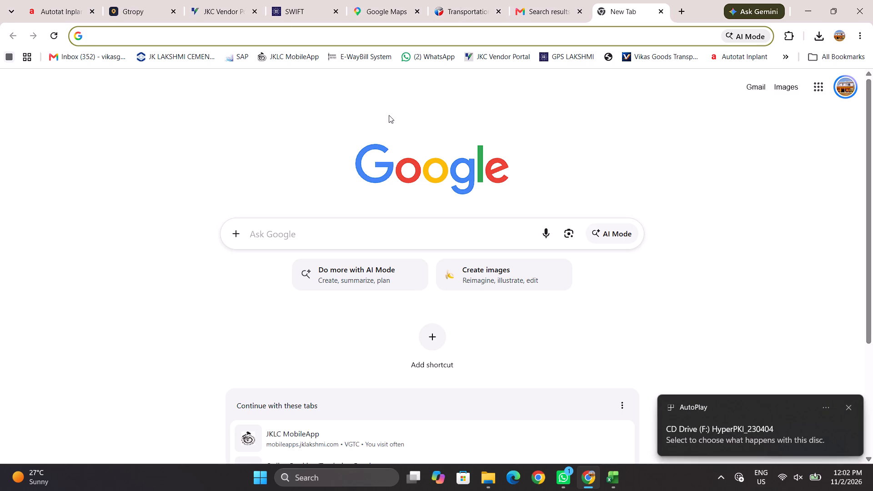
pyautogui.click(228, 10)
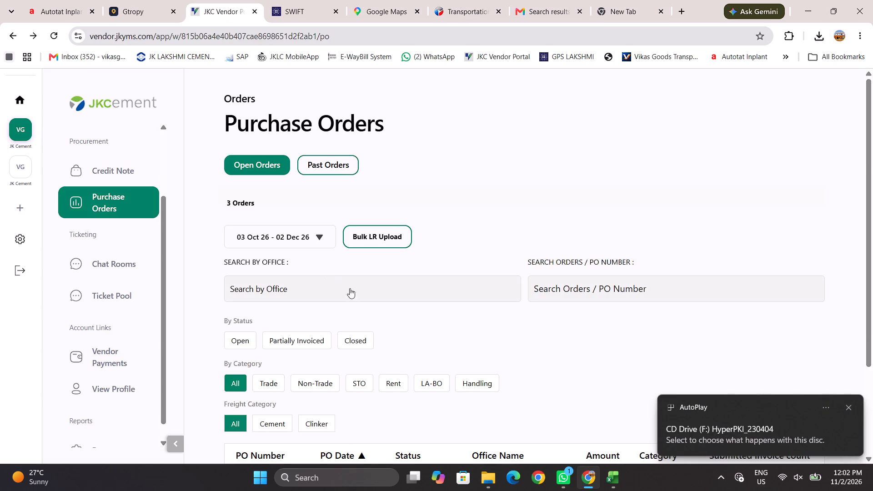
pyautogui.scroll(-8, 384, 407)
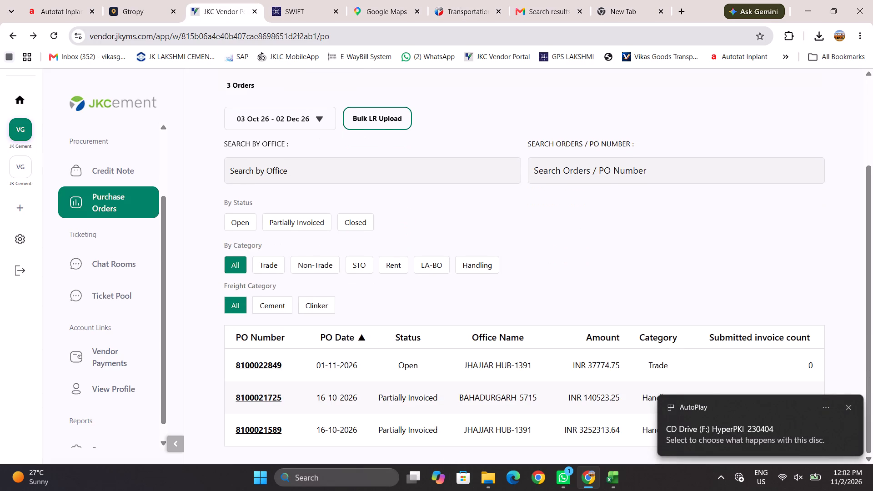
# Search the computer for kuro and open the Kuro app.
pyautogui.click(386, 481)
pyautogui.write('kuro')
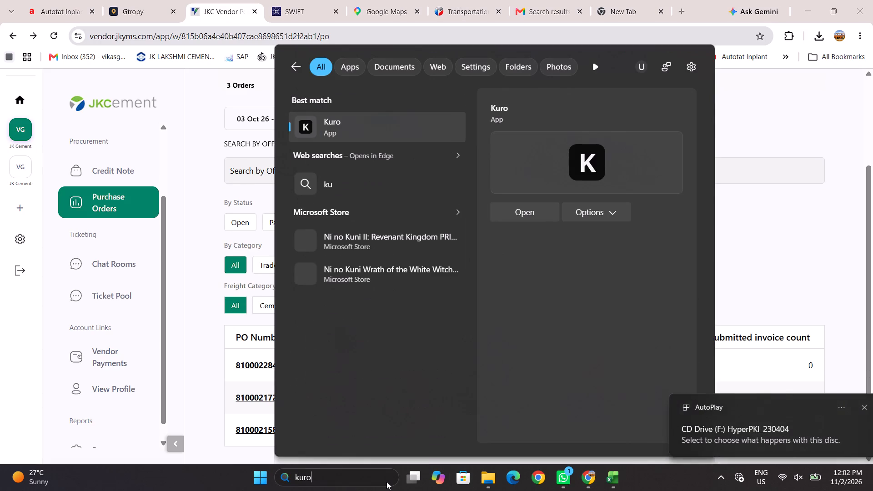
pyautogui.click(509, 213)
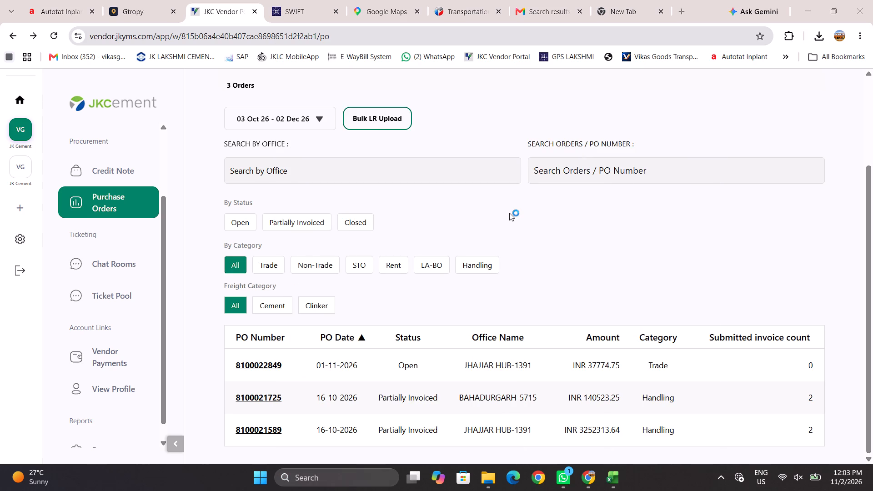
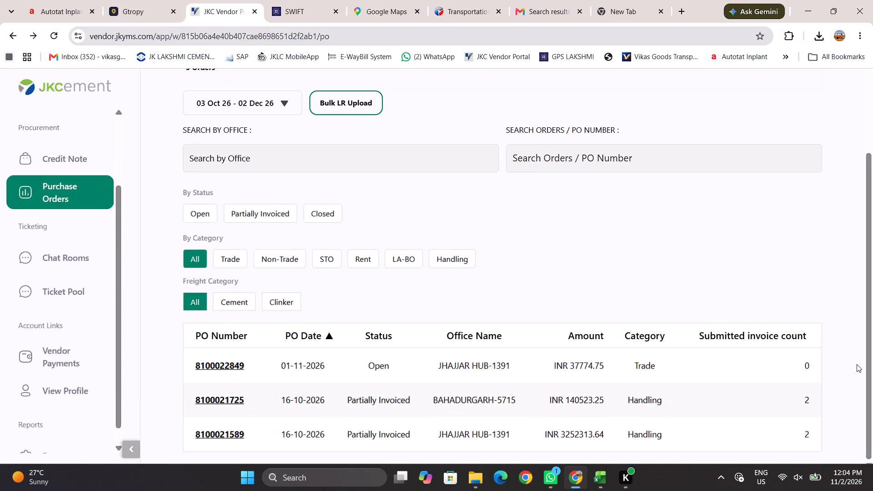
# Set the purchase order date range from 1 July 2026 to the current date.
pyautogui.moveTo(868, 334); pyautogui.dragTo(866, 379)
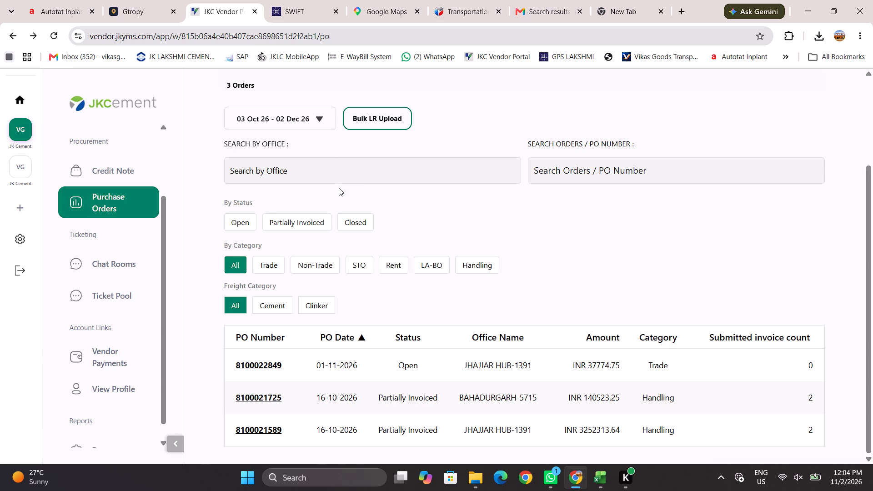
pyautogui.click(325, 123)
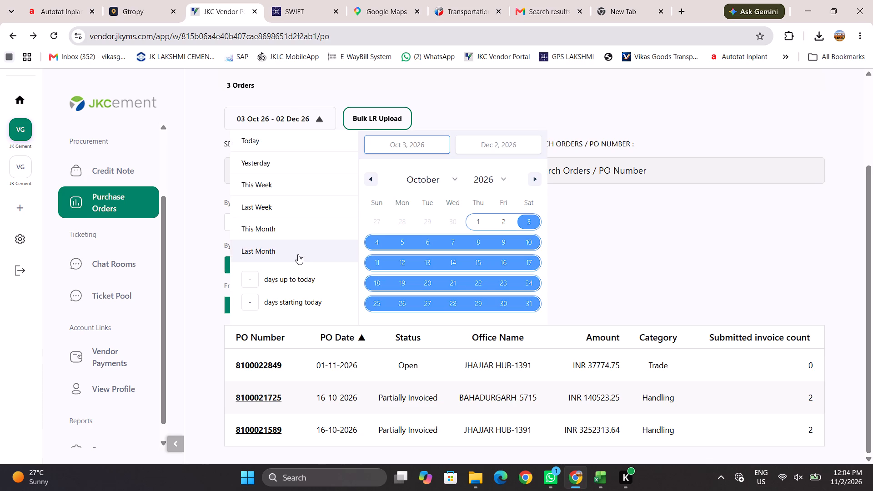
pyautogui.click(363, 177)
pyautogui.tripleClick(370, 180)
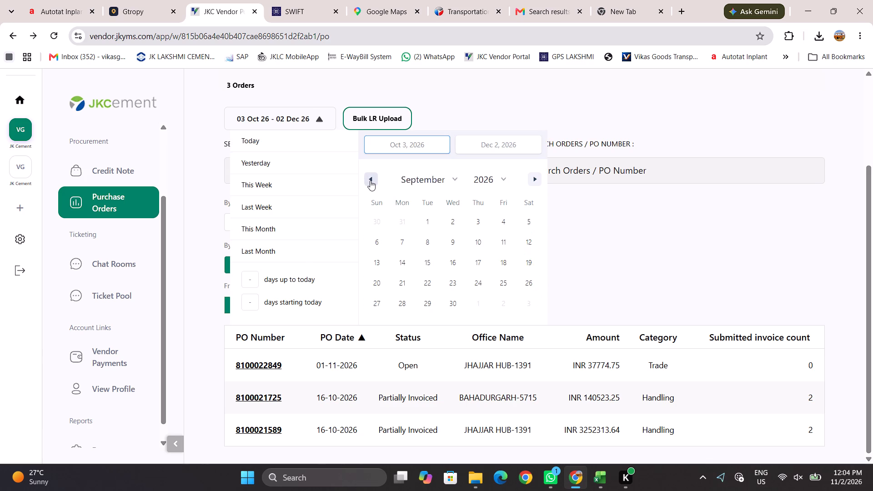
pyautogui.click(452, 220)
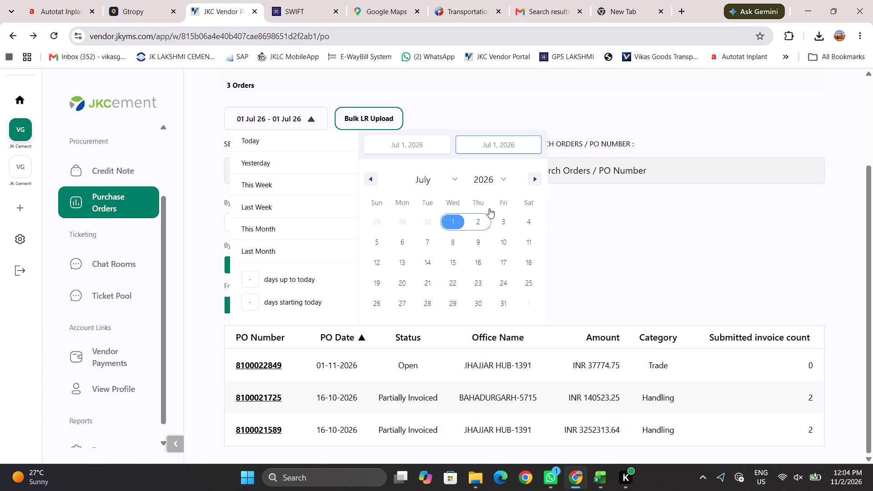
pyautogui.tripleClick(531, 180)
pyautogui.click(531, 180)
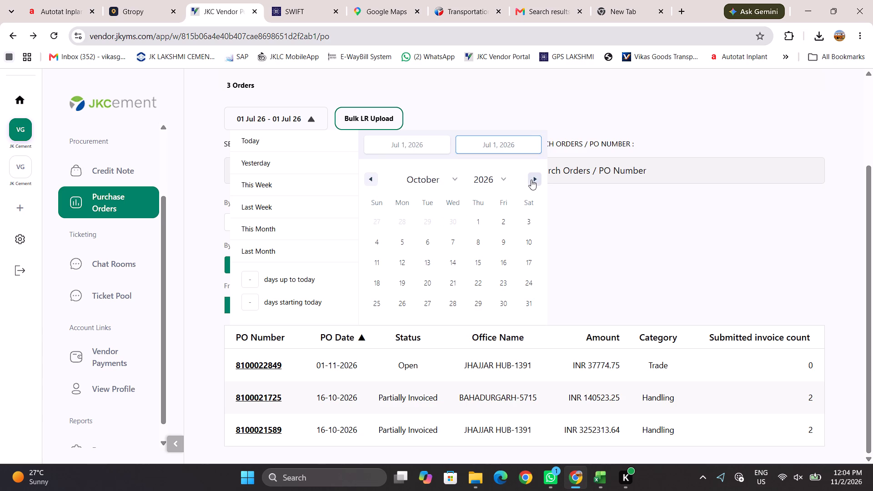
pyautogui.click(397, 225)
pyautogui.click(617, 256)
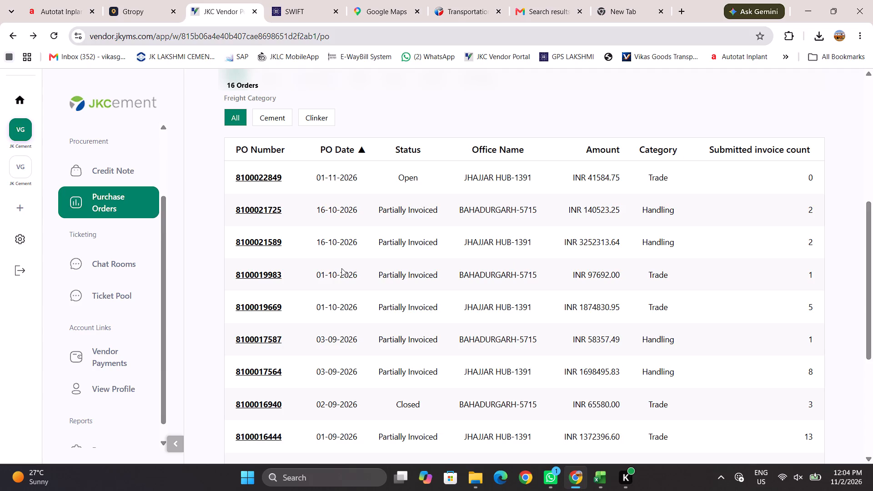
pyautogui.click(279, 273)
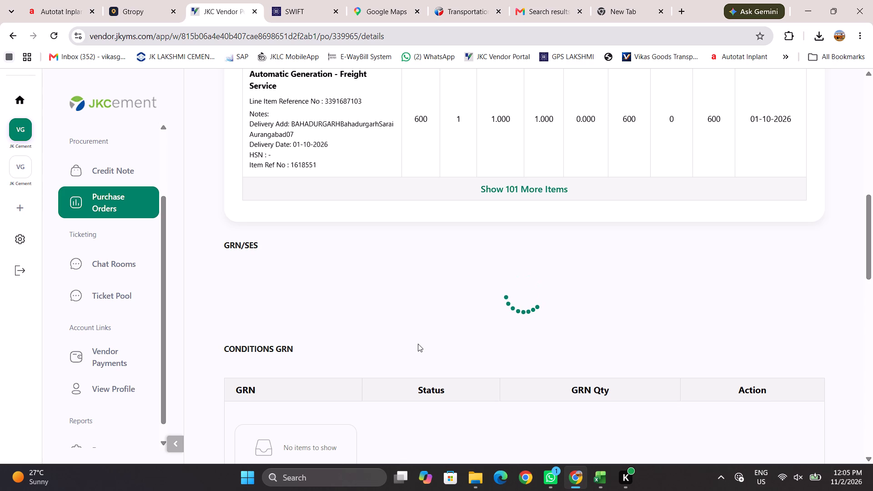
pyautogui.scroll(-1, 418, 344)
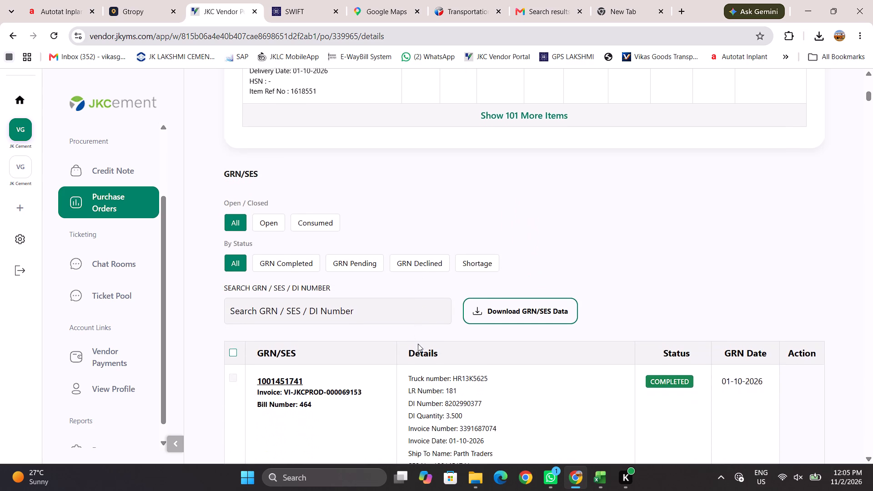
pyautogui.scroll(-1, 418, 344)
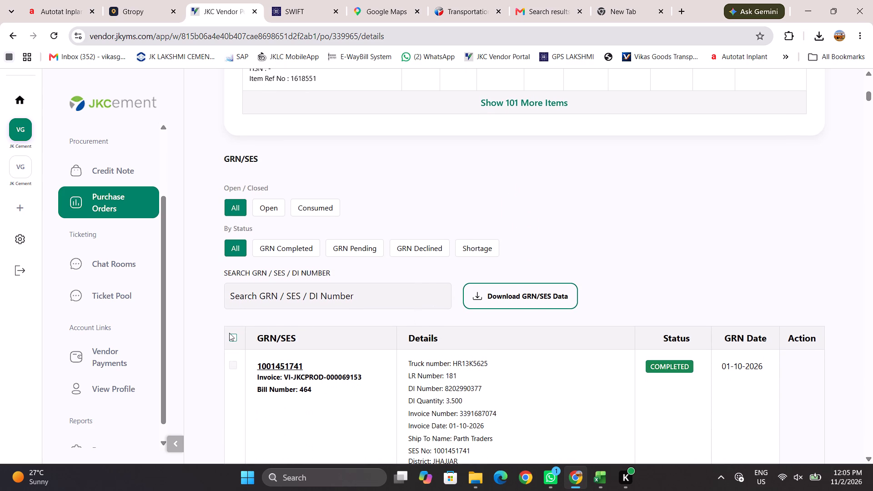
pyautogui.click(233, 339)
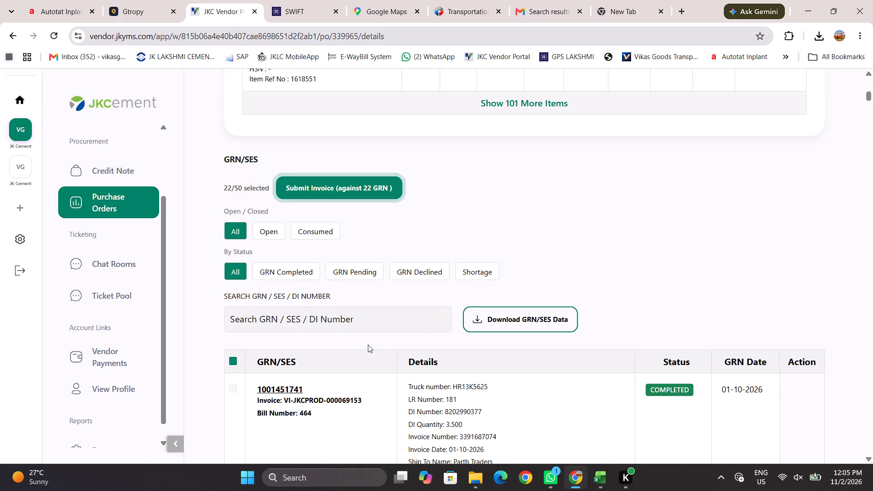
pyautogui.scroll(-12, 368, 345)
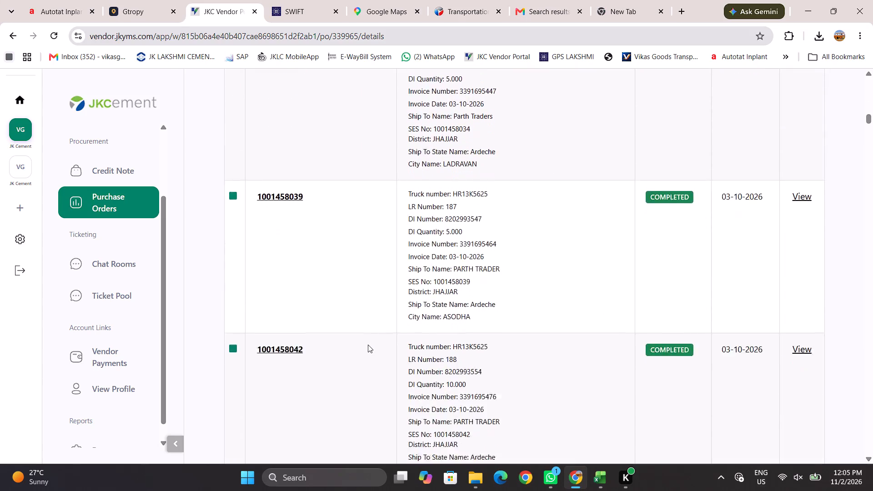
pyautogui.scroll(-7, 368, 345)
pyautogui.scroll(10, 368, 345)
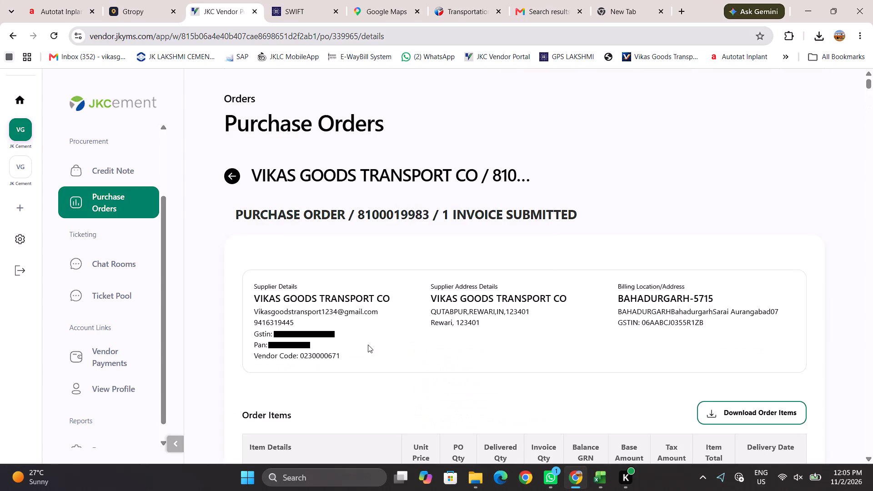
pyautogui.scroll(-6, 368, 345)
pyautogui.click(365, 356)
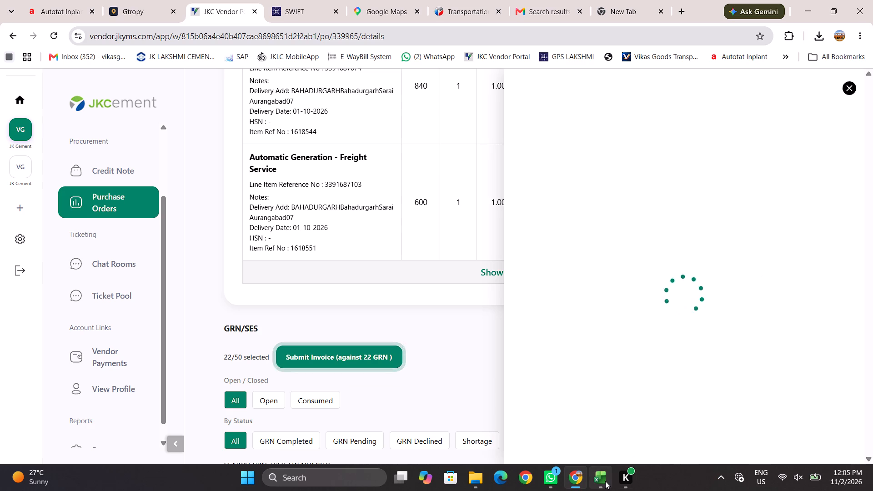
# Switch to File Explorer and open the Bill 2026 folder inside BILL in Google Drive's My Drive.
pyautogui.click(487, 478)
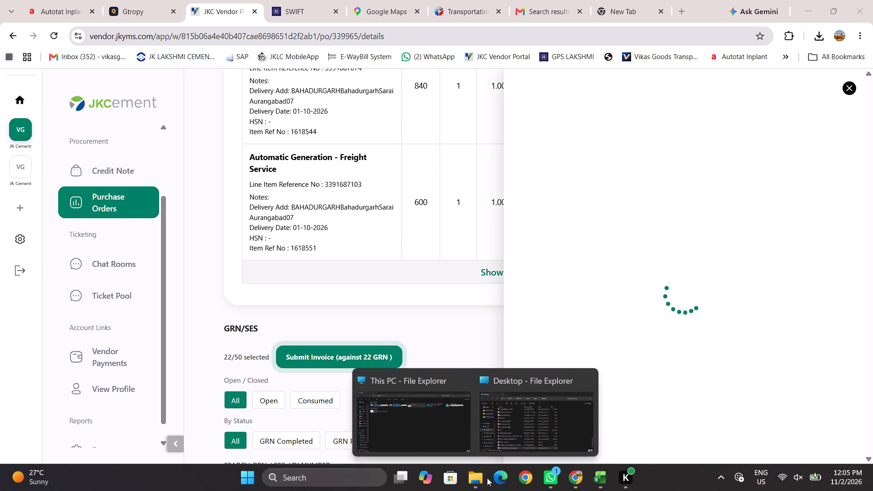
pyautogui.click(401, 411)
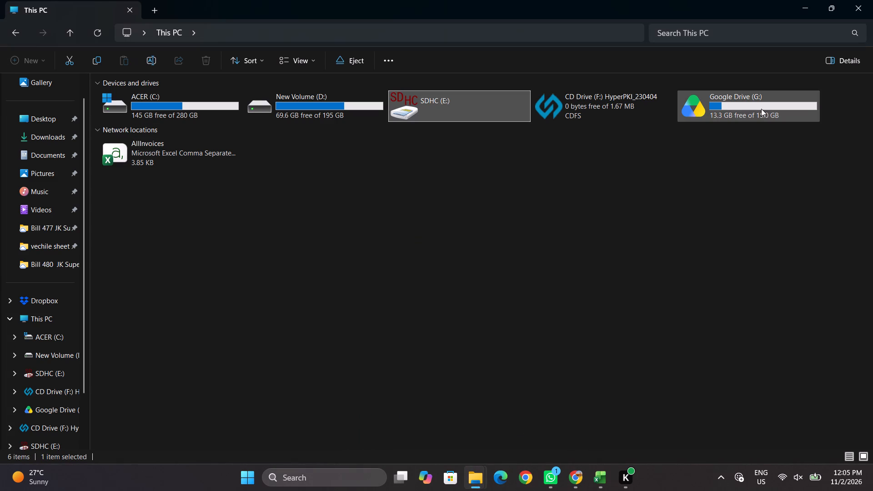
pyautogui.doubleClick(764, 110)
pyautogui.doubleClick(273, 94)
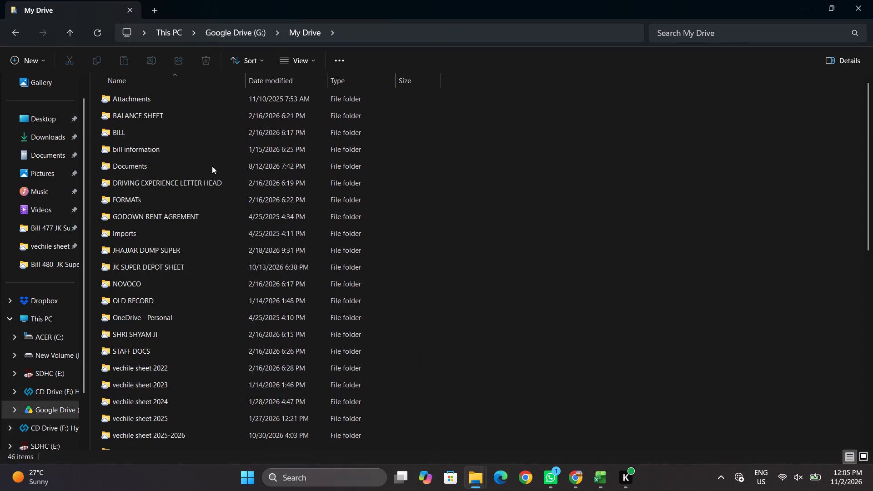
pyautogui.doubleClick(225, 138)
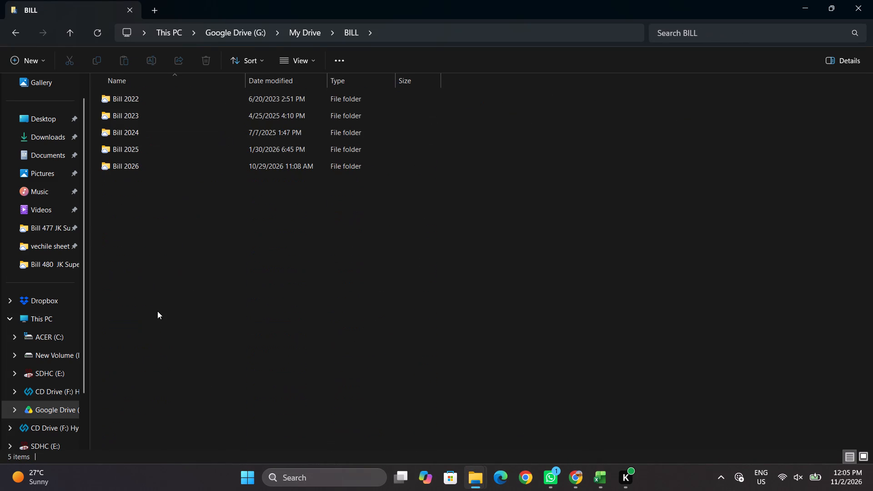
pyautogui.doubleClick(193, 171)
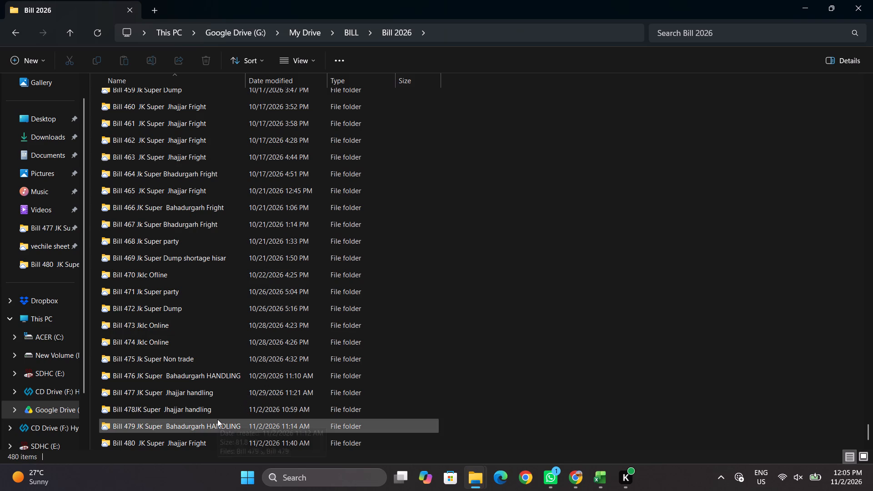
# Duplicate the Bill 467 Jk Super Bhadurgarh Fright folder within Bill 2026.
pyautogui.click(209, 225)
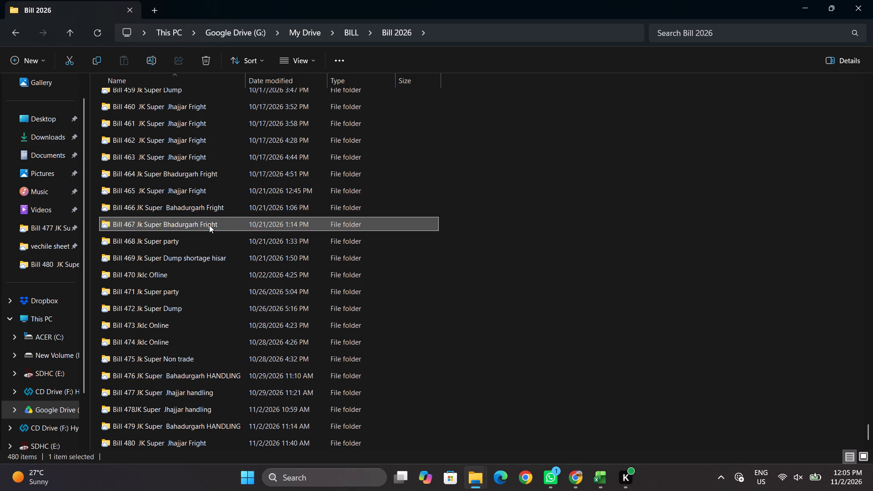
pyautogui.hotkey('ctrl', 'c')
pyautogui.hotkey('ctrl', 'v')
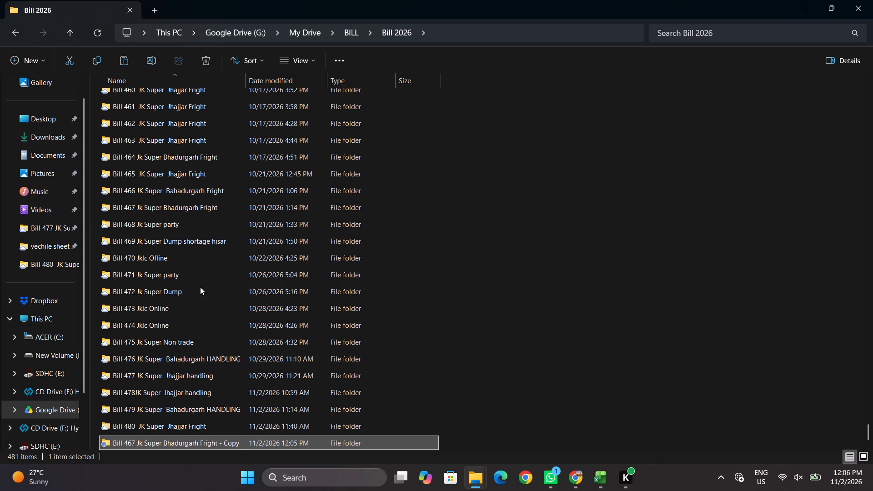
# Rename the copied folder as Bill 481 Jk Super Bhadurgarh Fright.
pyautogui.click(149, 61)
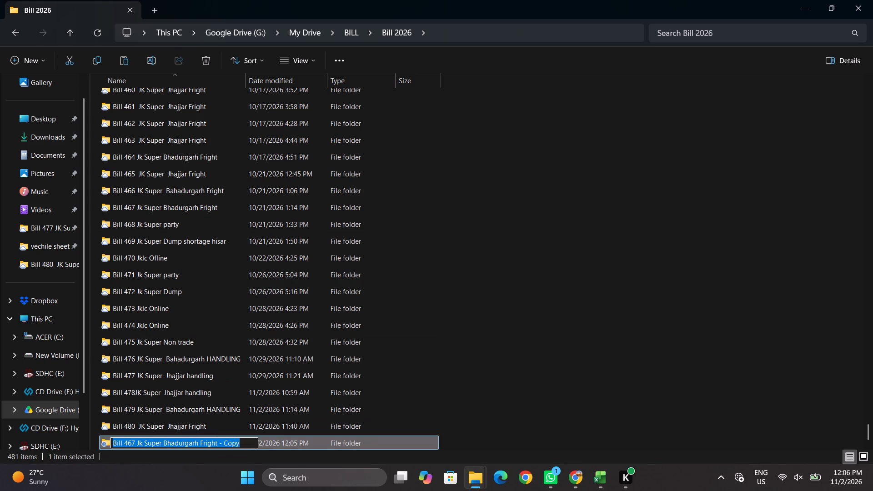
pyautogui.click(247, 446)
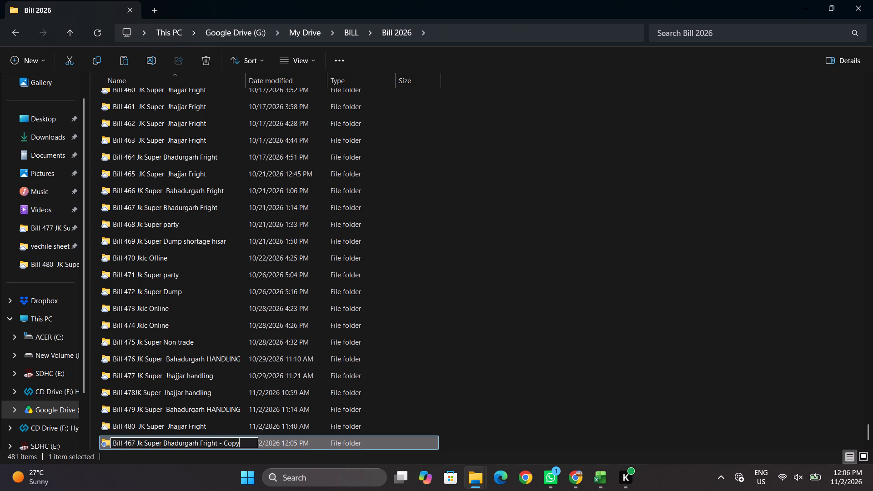
pyautogui.press('BackSpace')
pyautogui.press('BackSpace')
pyautogui.press('BackSpace')
pyautogui.press('BackSpace')
pyautogui.press('BackSpace')
pyautogui.press('BackSpace')
pyautogui.press('BackSpace')
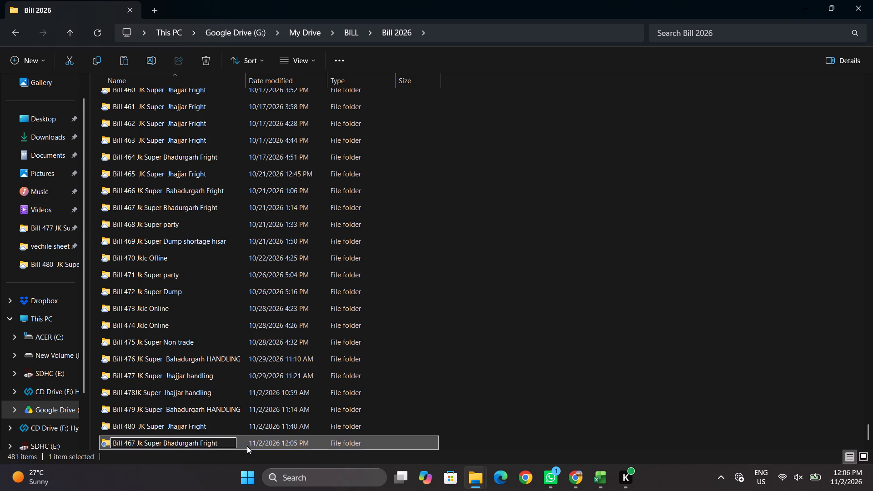
pyautogui.click(133, 446)
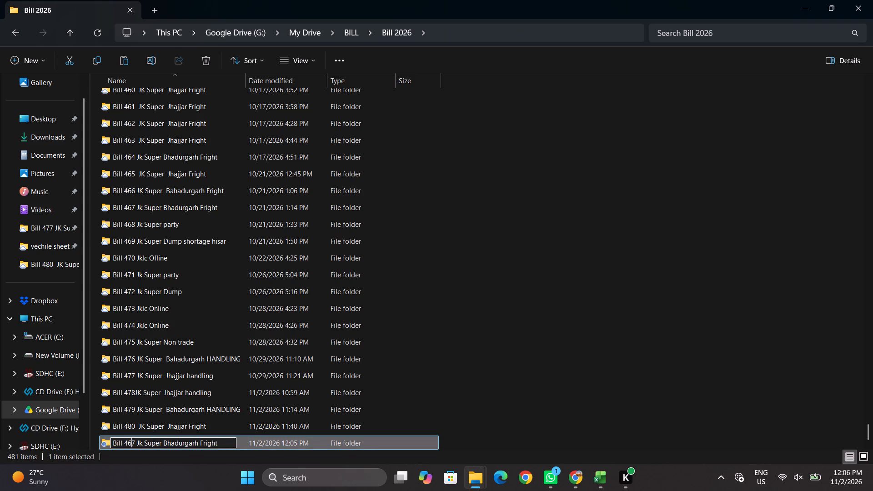
pyautogui.press('Right')
pyautogui.press('BackSpace')
pyautogui.press('BackSpace')
pyautogui.write('81')
pyautogui.click(491, 290)
# Open the Bill 481 Jk Super Bhadurgarh Fright folder and delete the 467 s and 467 PDF files.
pyautogui.doubleClick(271, 442)
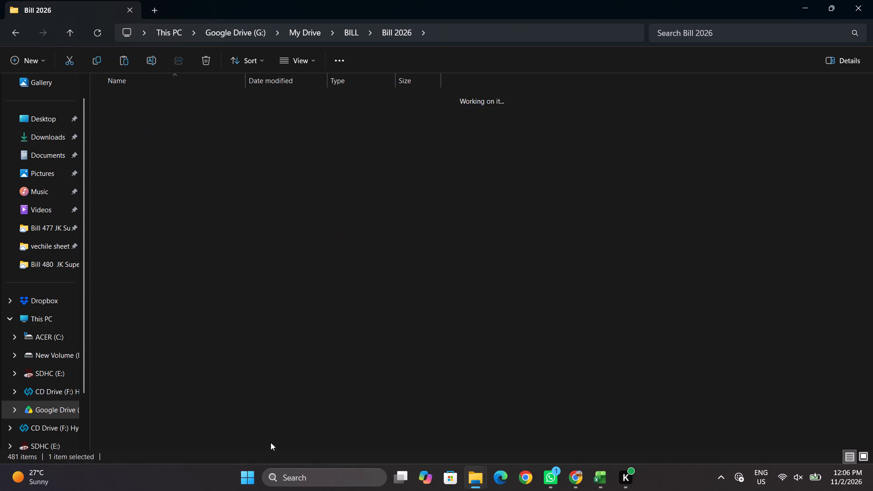
pyautogui.moveTo(542, 106); pyautogui.dragTo(364, 153)
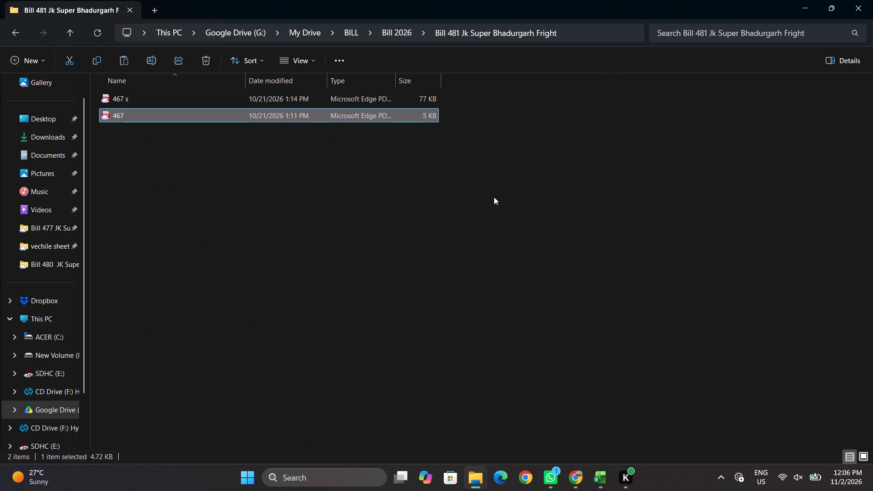
pyautogui.click(499, 210)
pyautogui.moveTo(467, 95); pyautogui.dragTo(343, 141)
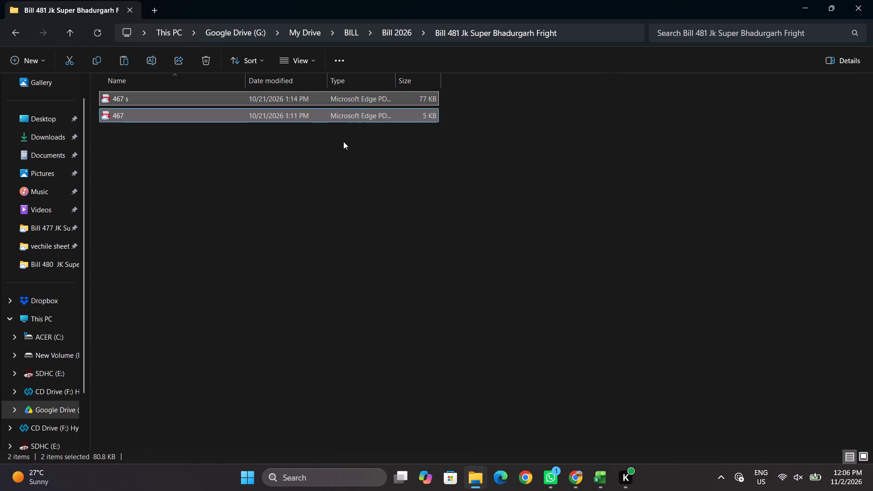
pyautogui.press('Delete')
pyautogui.click(74, 23)
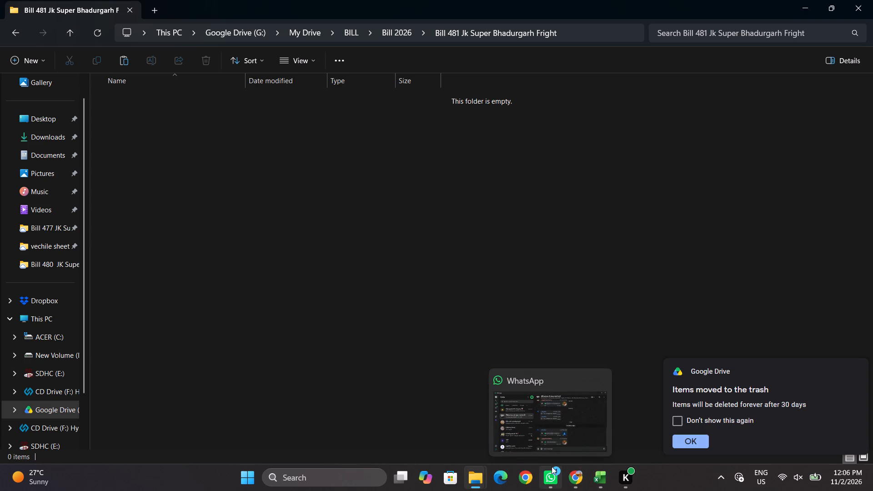
# Switch to the Ses_Grn Table Data workbook in Excel.
pyautogui.click(599, 445)
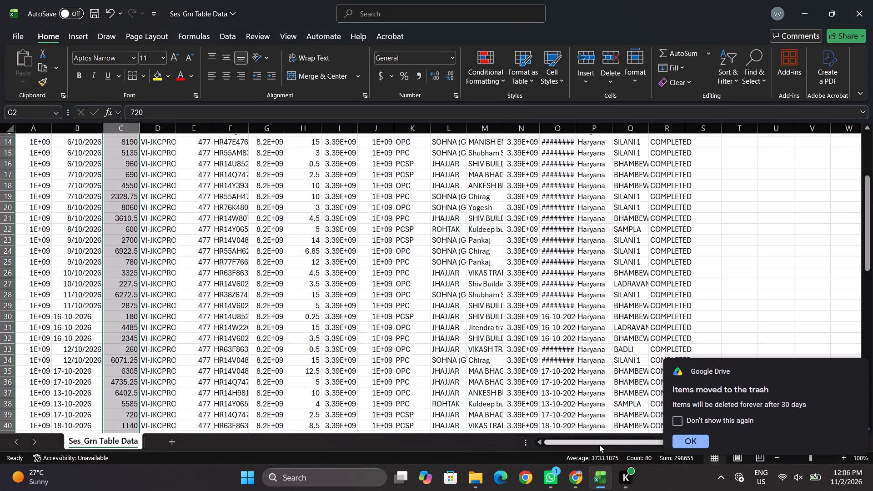
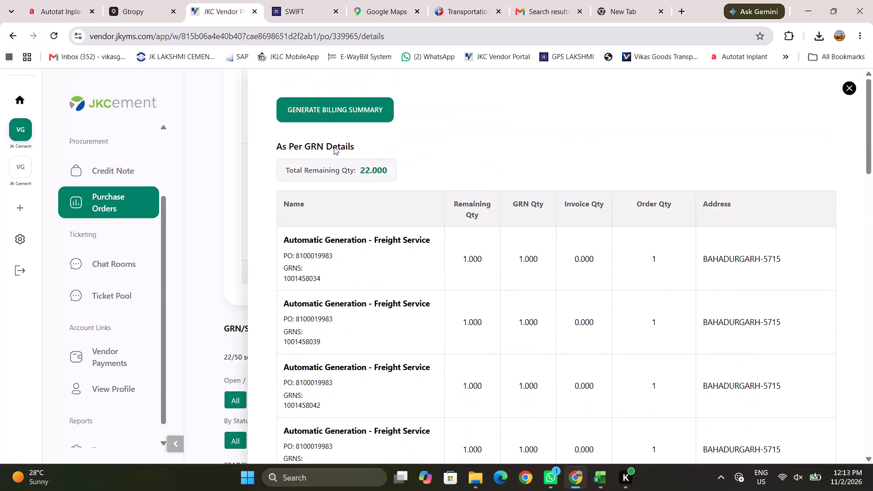
# Generate the billing summary, setting Taxable under RCM to No and the tax code to GST: IN: CGST(9%) SGST(9%) - GC.
pyautogui.click(355, 112)
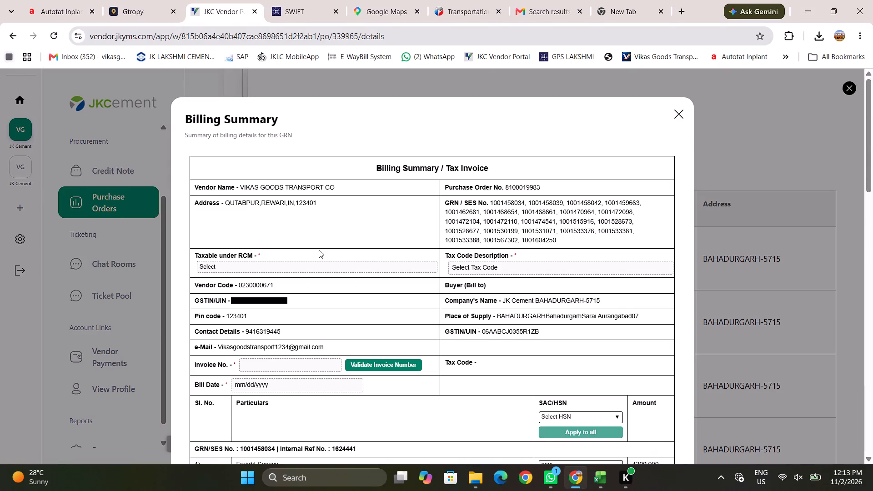
pyautogui.click(316, 265)
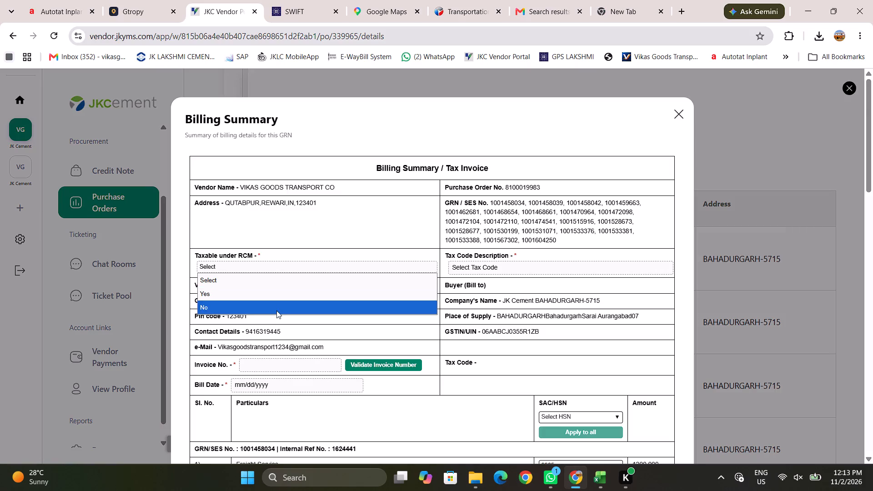
pyautogui.click(276, 311)
pyautogui.click(460, 269)
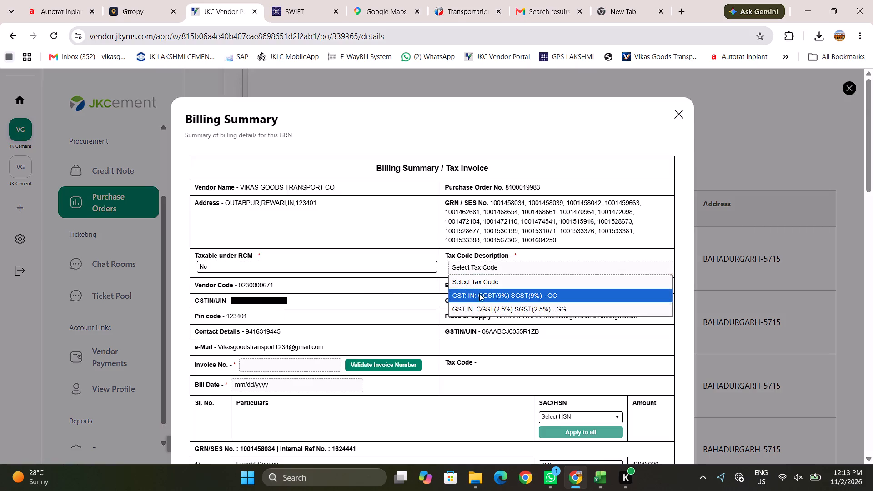
pyautogui.click(478, 298)
# Enter invoice number 481 and bill date 11/02/2026 in the billing summary, and validate the invoice number.
pyautogui.scroll(-2, 313, 332)
pyautogui.click(267, 259)
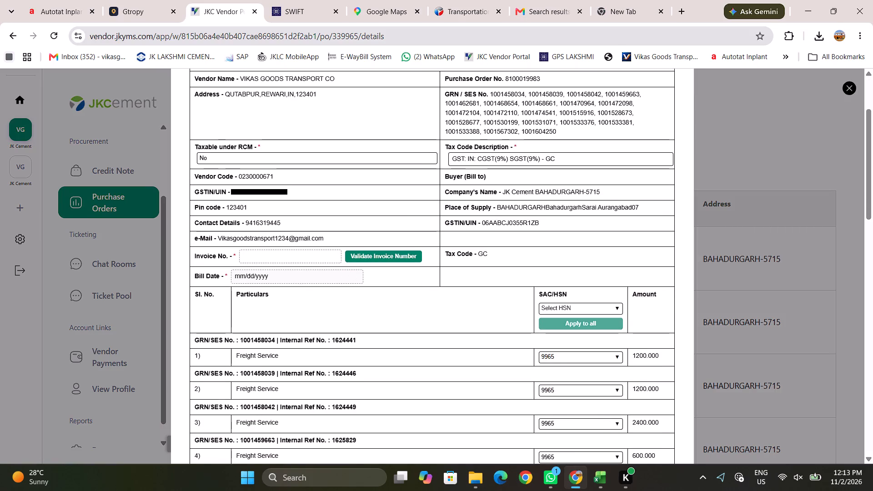
pyautogui.write('481')
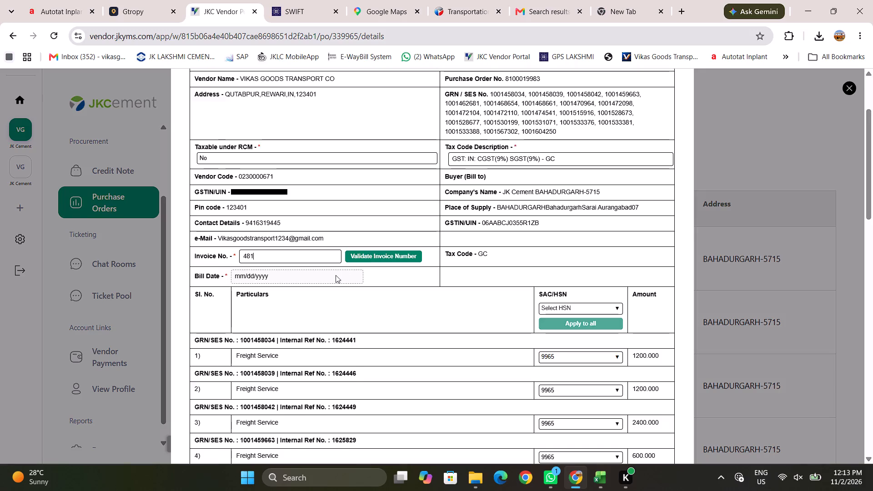
pyautogui.click(336, 275)
pyautogui.click(264, 332)
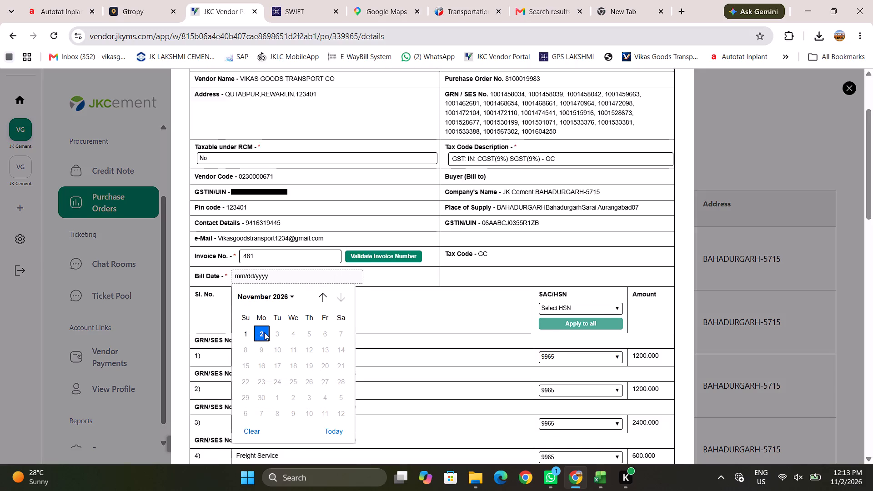
pyautogui.click(386, 254)
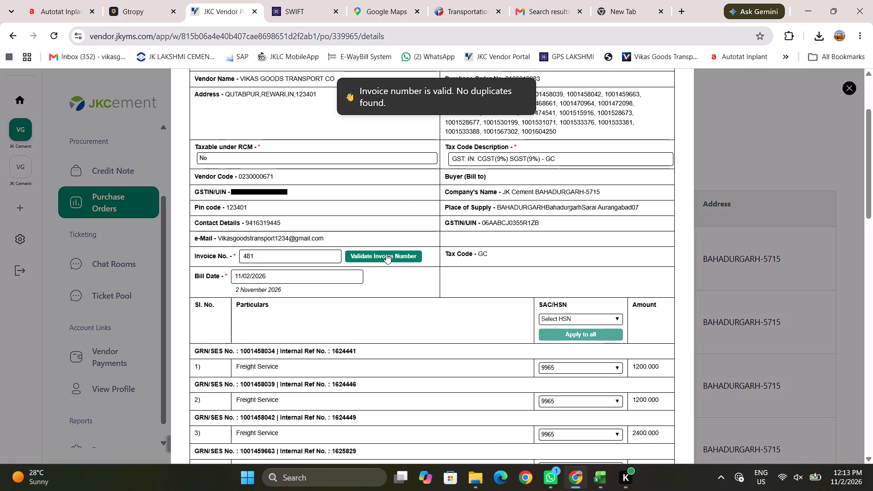
# Download the billing summary and choose Google Drive's BILL > Bill 2026 > Bill 481 Jk Super Bhadurgarh Fright folder as the save location.
pyautogui.scroll(-9, 396, 261)
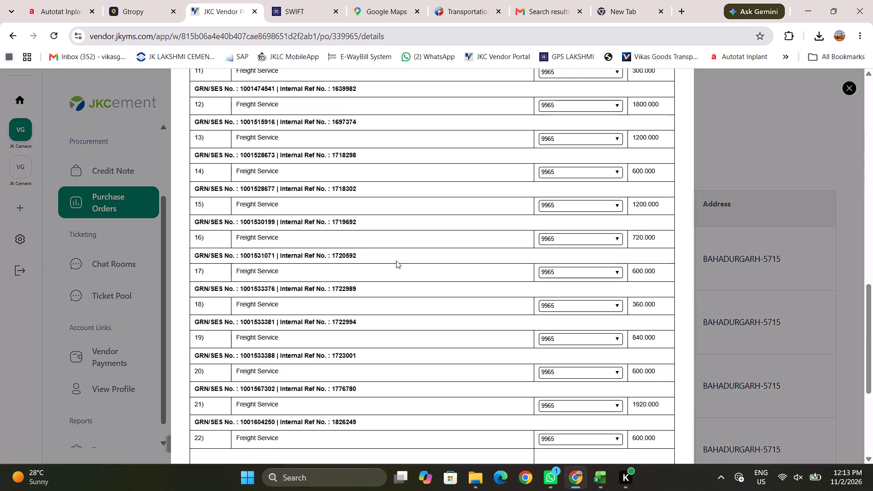
pyautogui.scroll(-2, 396, 261)
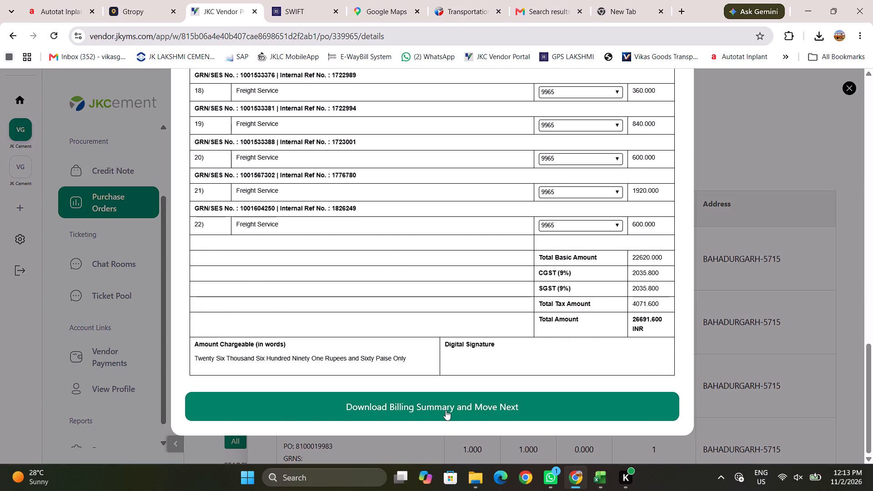
pyautogui.click(446, 410)
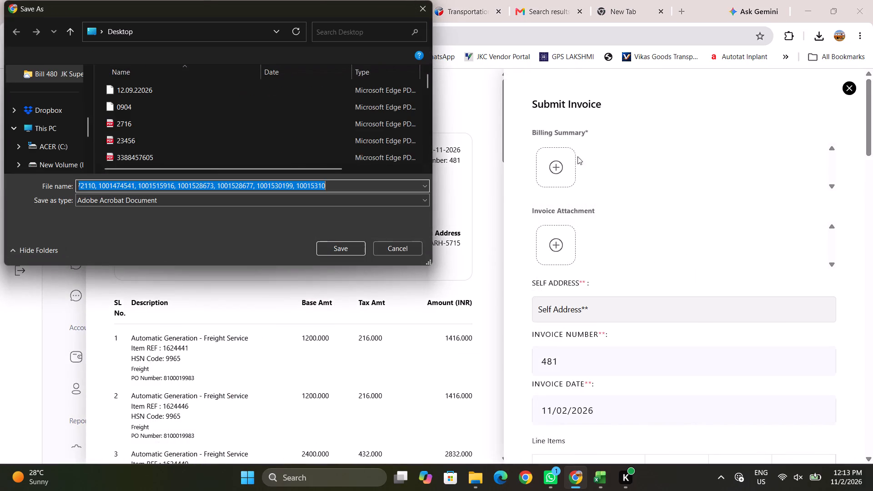
pyautogui.click(60, 127)
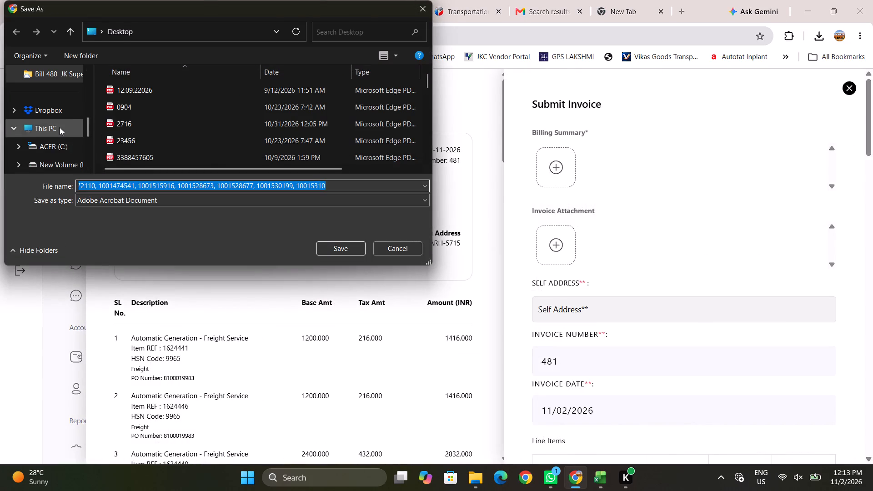
pyautogui.doubleClick(183, 164)
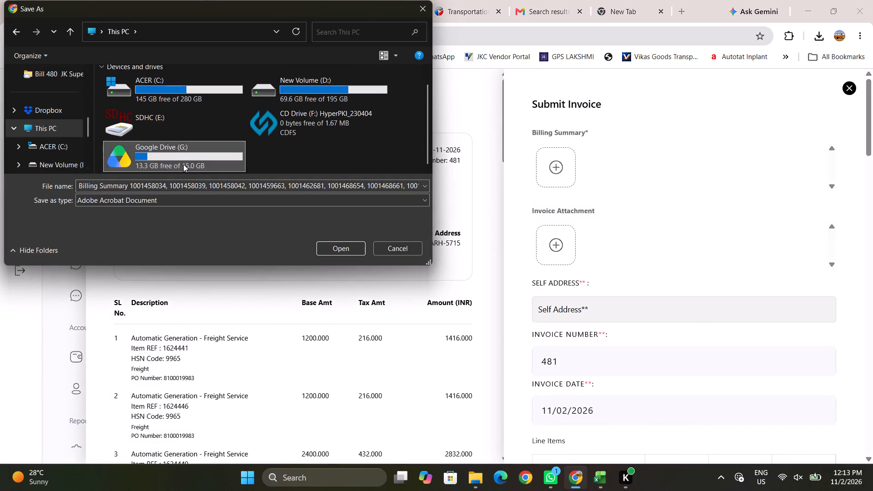
pyautogui.moveTo(181, 79); pyautogui.dragTo(181, 87)
pyautogui.doubleClick(181, 87)
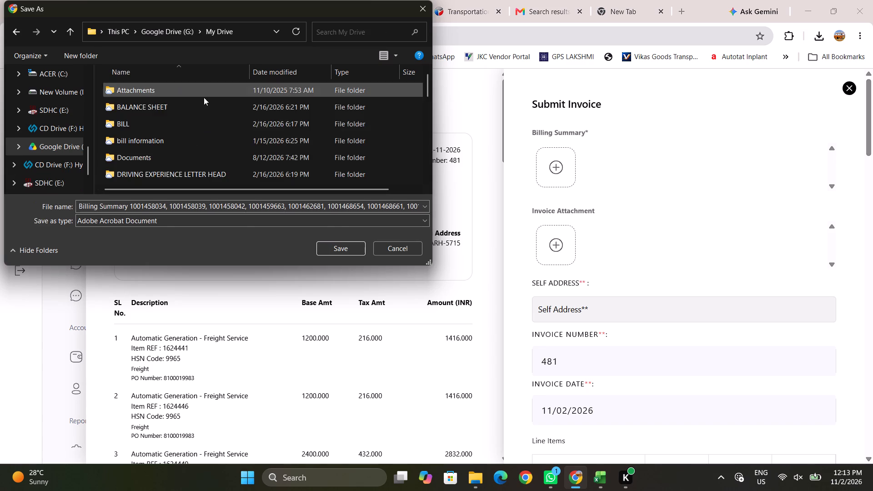
pyautogui.scroll(-8, 251, 125)
pyautogui.scroll(11, 251, 125)
pyautogui.doubleClick(251, 125)
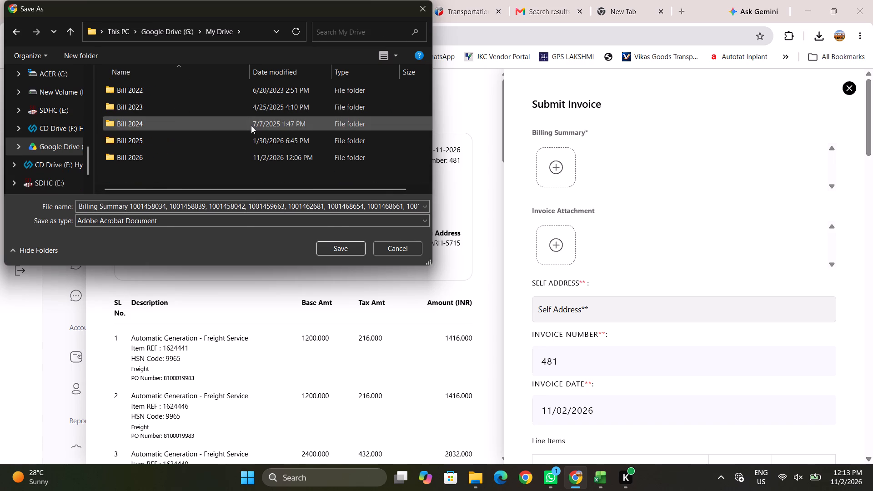
pyautogui.doubleClick(202, 152)
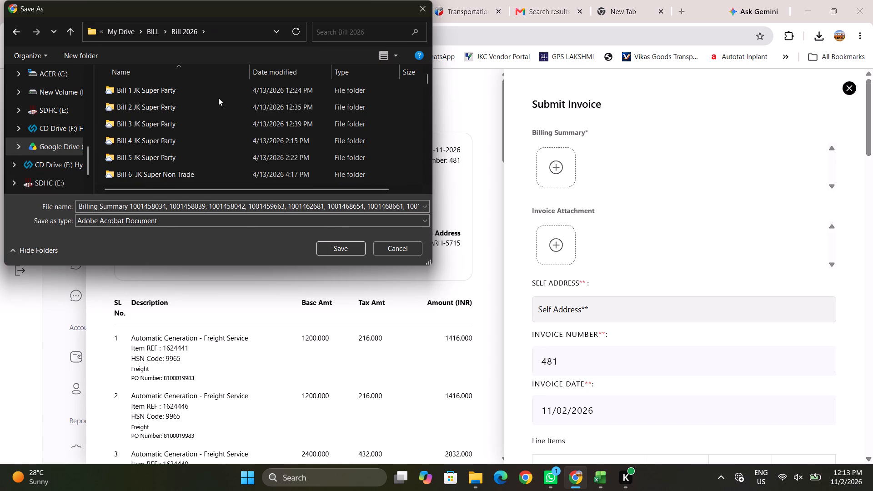
pyautogui.scroll(-8, 218, 98)
pyautogui.scroll(-20, 218, 98)
pyautogui.scroll(-20, 218, 98)
pyautogui.scroll(-20, 218, 98)
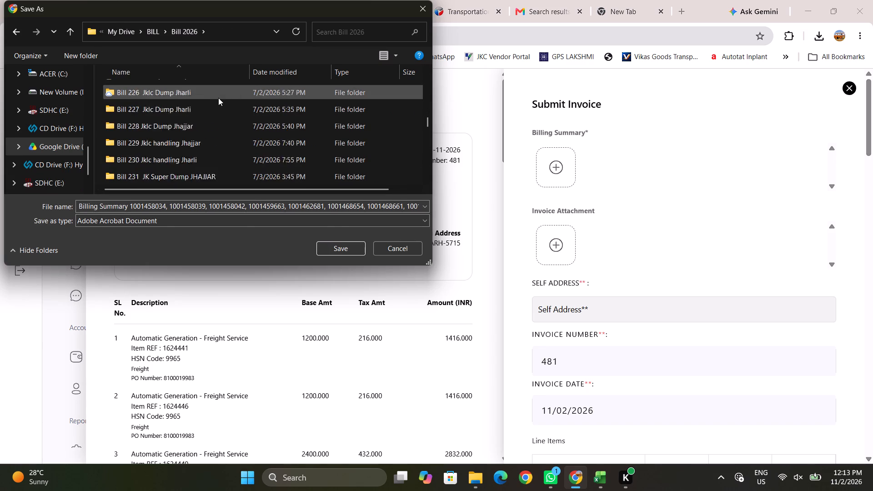
pyautogui.scroll(-20, 218, 98)
pyautogui.scroll(-20, 218, 98)
pyautogui.scroll(-20, 218, 98)
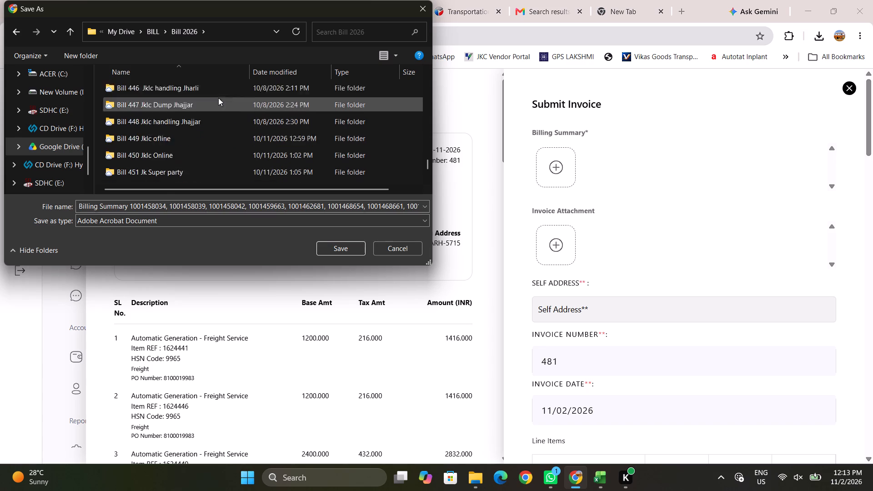
pyautogui.scroll(-20, 218, 98)
pyautogui.scroll(-20, 218, 98)
pyautogui.scroll(-20, 218, 98)
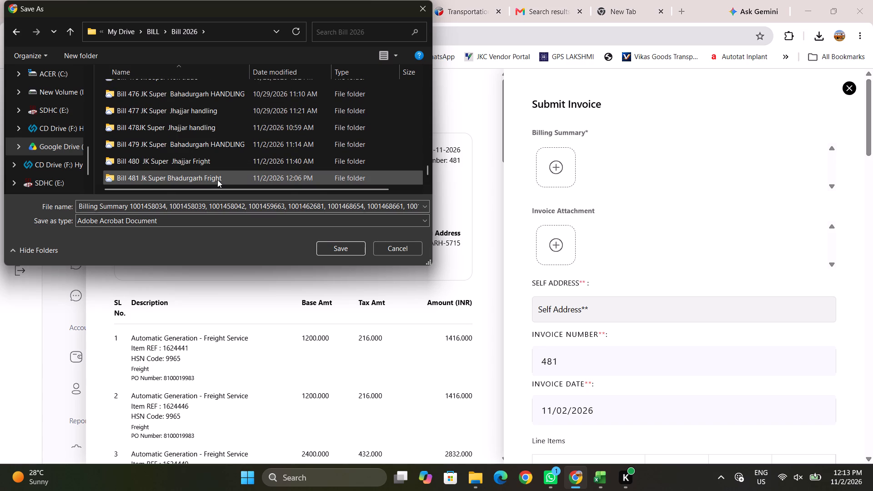
pyautogui.doubleClick(217, 180)
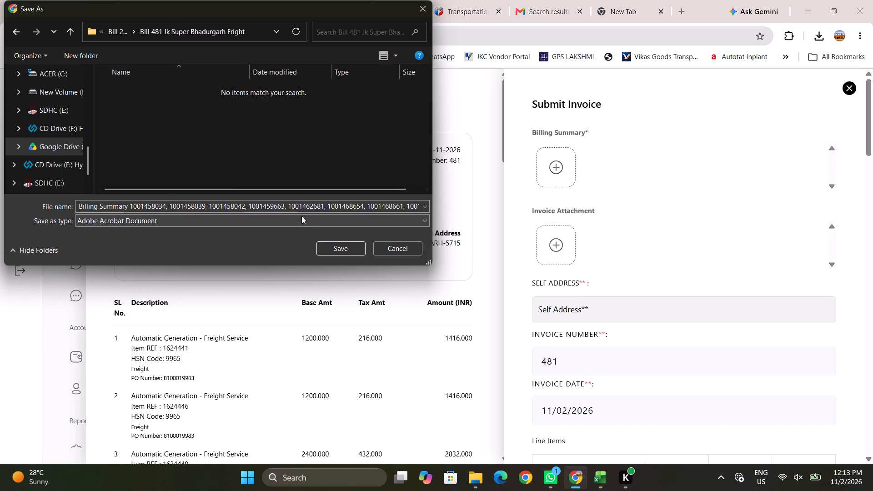
# Name the billing summary PDF Bill 481 and save it.
pyautogui.doubleClick(290, 208)
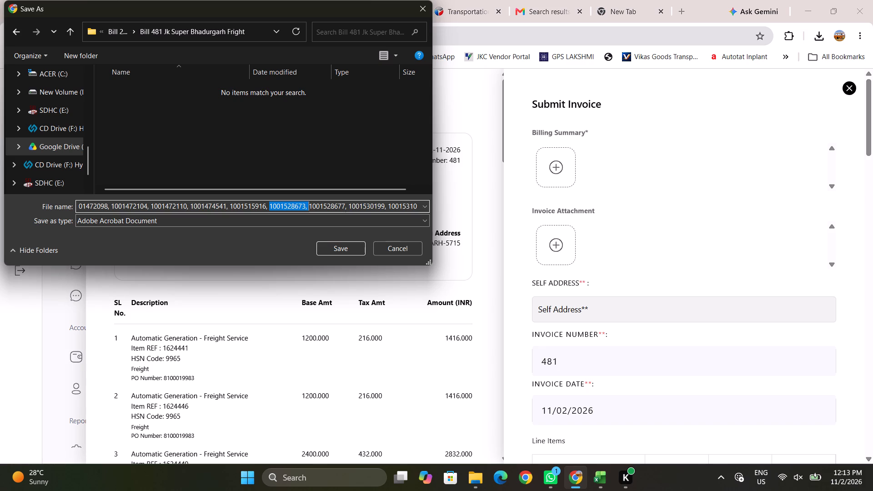
pyautogui.hotkey('ctrl', 'a')
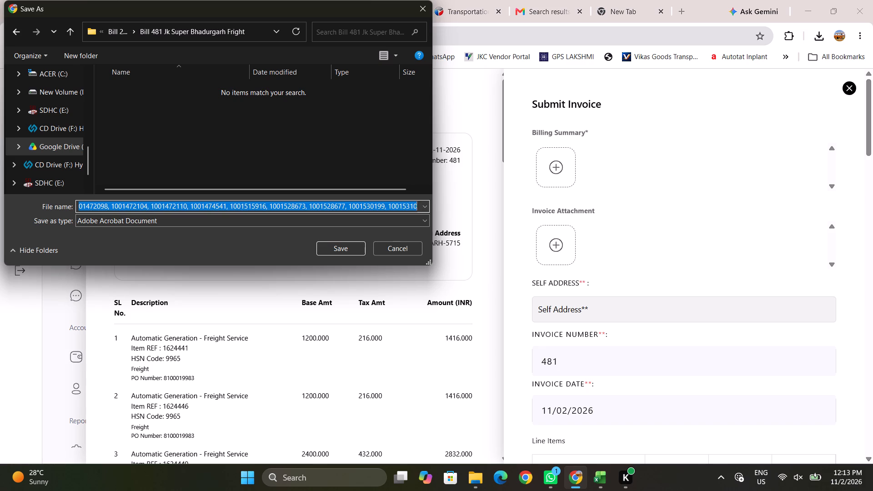
pyautogui.press('Delete')
pyautogui.write('Bill')
pyautogui.press('space')
pyautogui.write('481')
pyautogui.click(350, 243)
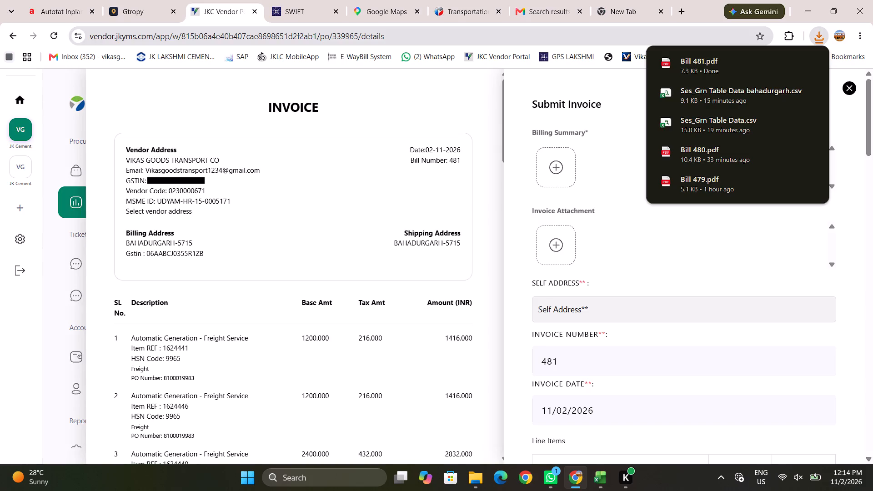
# From the Billing Summary upload's file picker, find Bill 481 in the Bill 481 Jk Super Bhadurgarh Fright folder and open it in Adobe Acrobat.
pyautogui.click(553, 157)
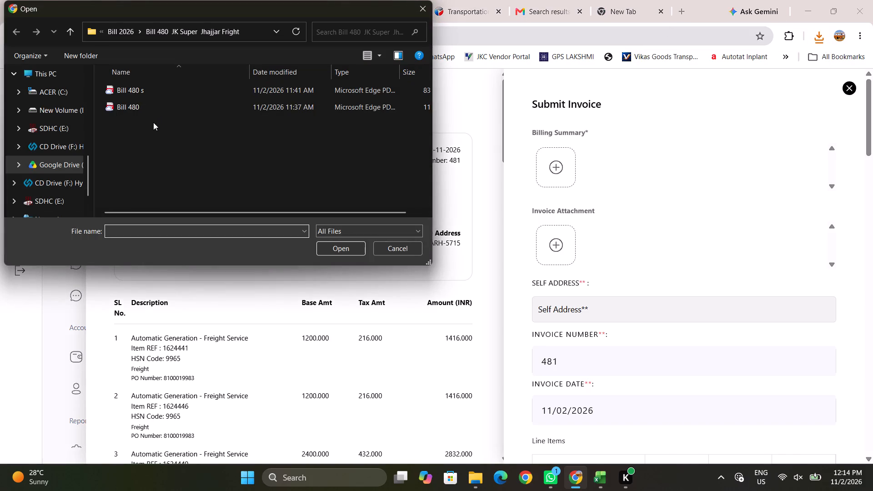
pyautogui.click(71, 27)
pyautogui.scroll(-11, 157, 165)
pyautogui.doubleClick(168, 201)
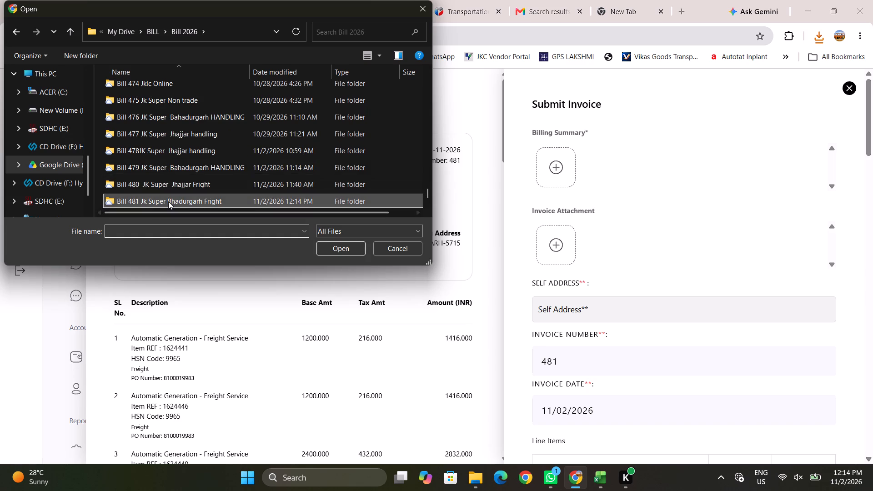
pyautogui.click(171, 94)
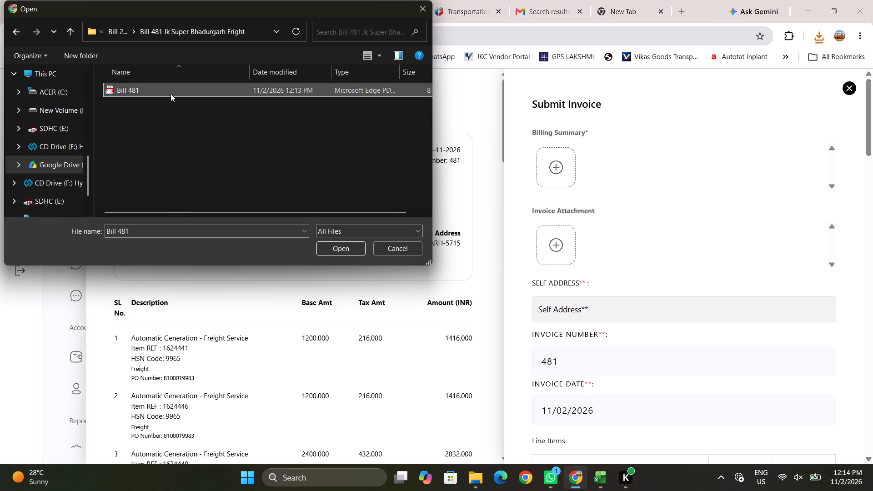
pyautogui.rightClick(171, 94)
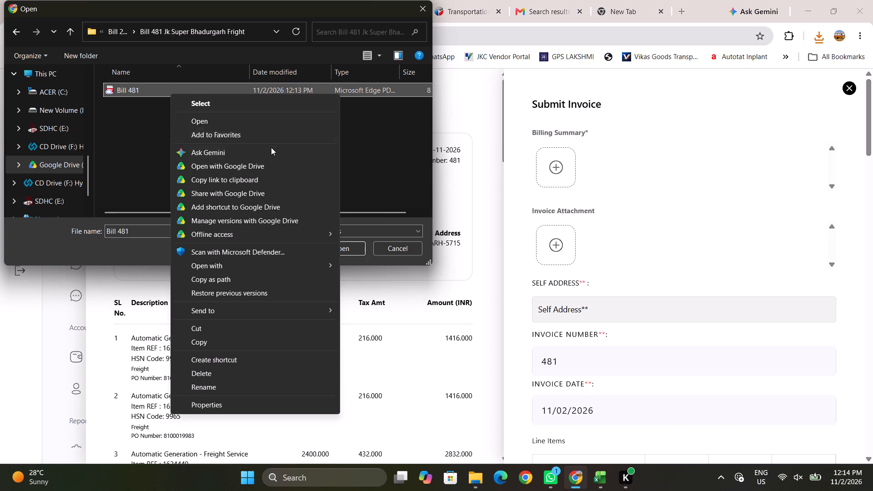
pyautogui.click(292, 268)
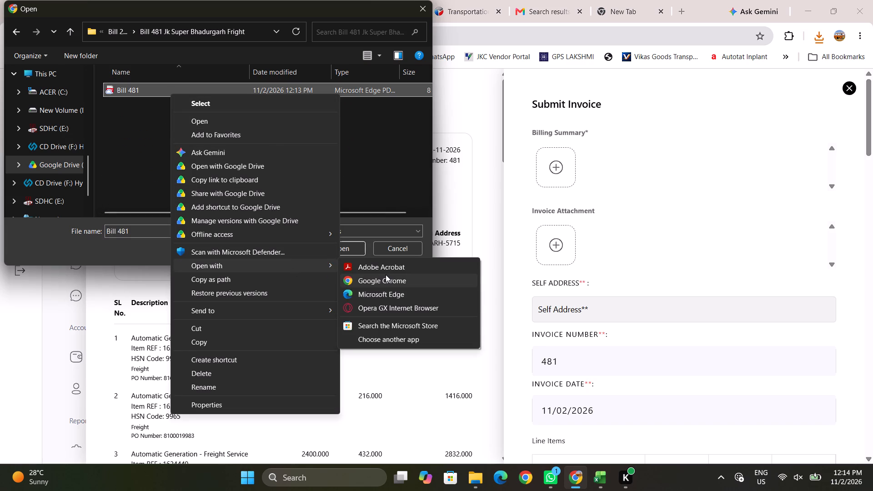
pyautogui.click(388, 270)
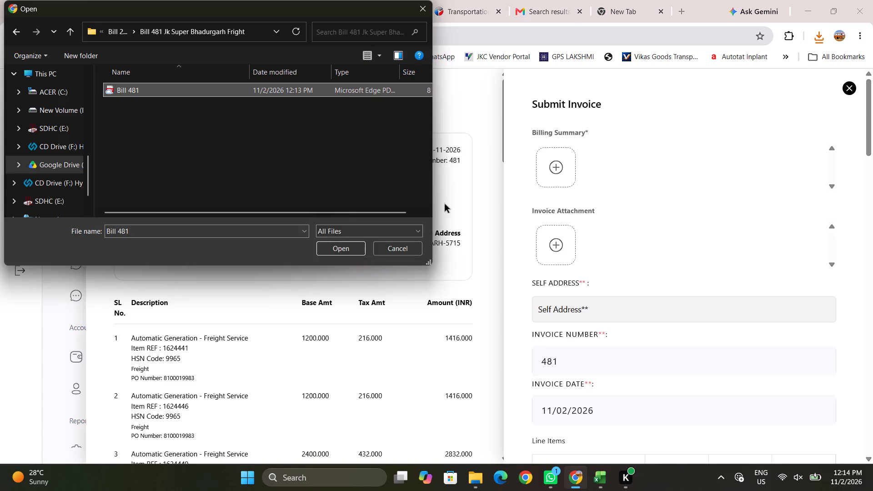
pyautogui.scroll(-10, 388, 285)
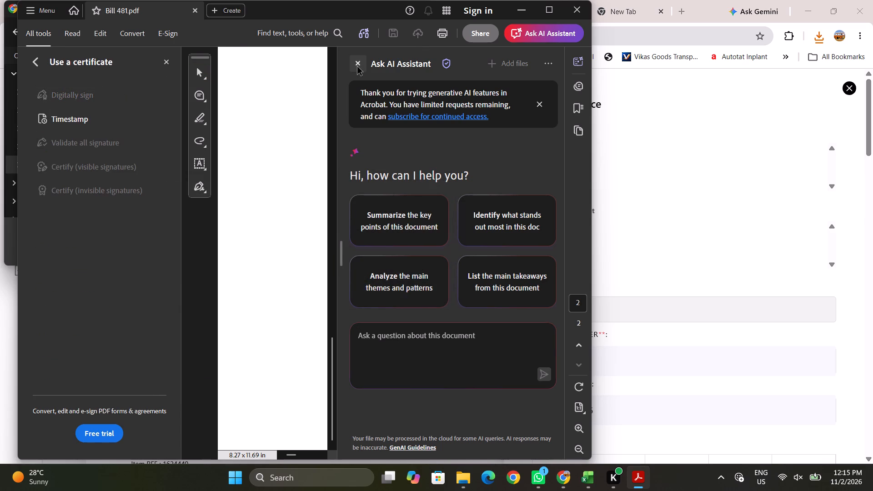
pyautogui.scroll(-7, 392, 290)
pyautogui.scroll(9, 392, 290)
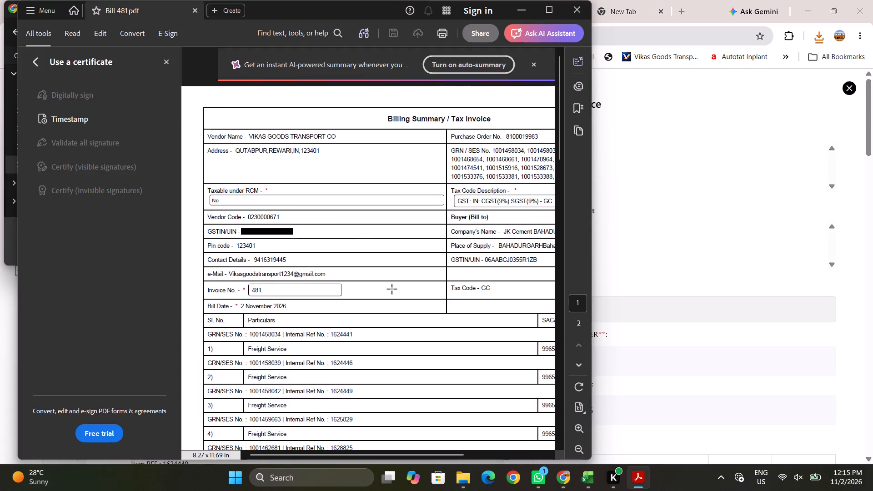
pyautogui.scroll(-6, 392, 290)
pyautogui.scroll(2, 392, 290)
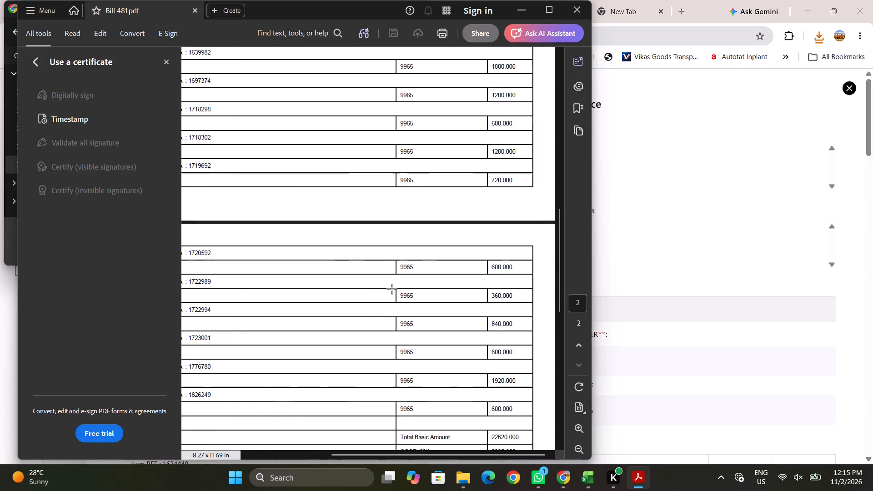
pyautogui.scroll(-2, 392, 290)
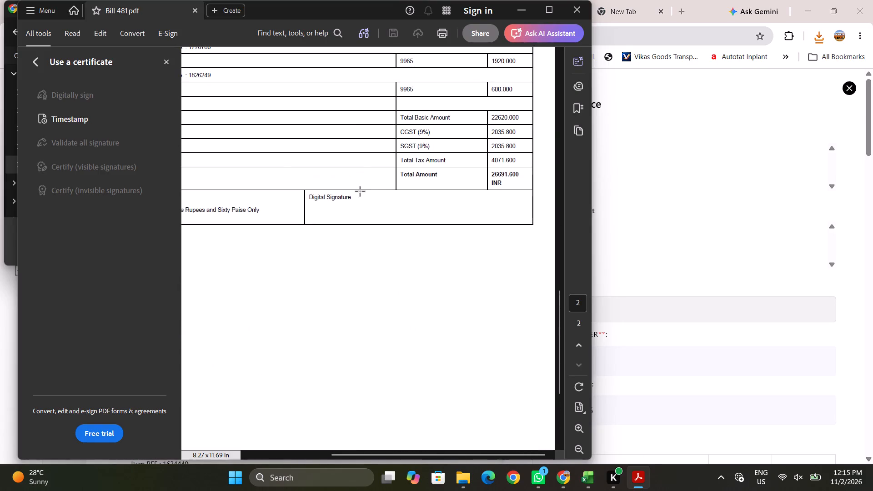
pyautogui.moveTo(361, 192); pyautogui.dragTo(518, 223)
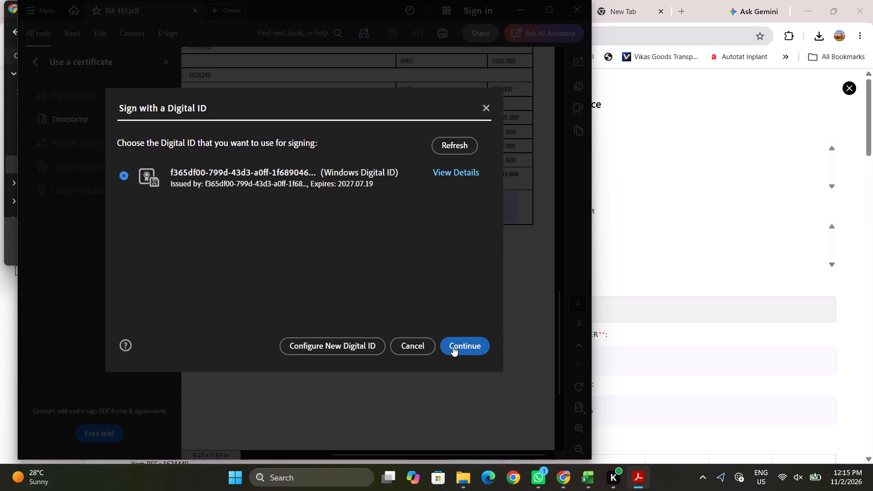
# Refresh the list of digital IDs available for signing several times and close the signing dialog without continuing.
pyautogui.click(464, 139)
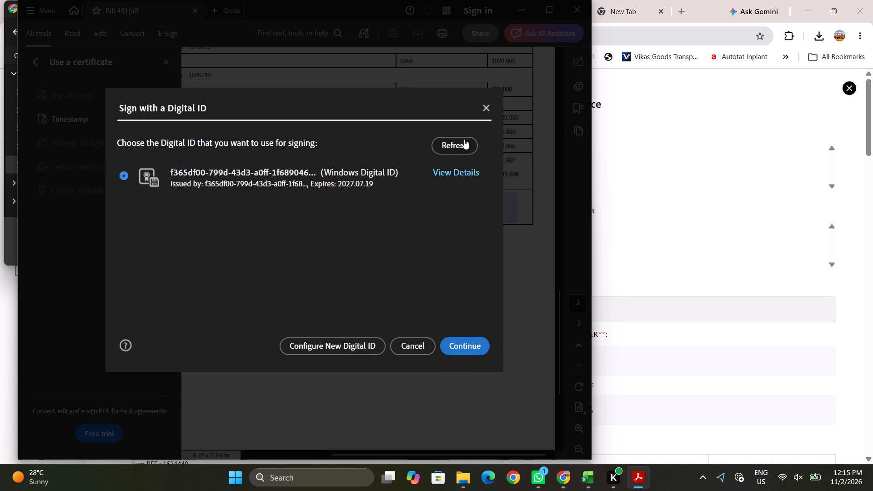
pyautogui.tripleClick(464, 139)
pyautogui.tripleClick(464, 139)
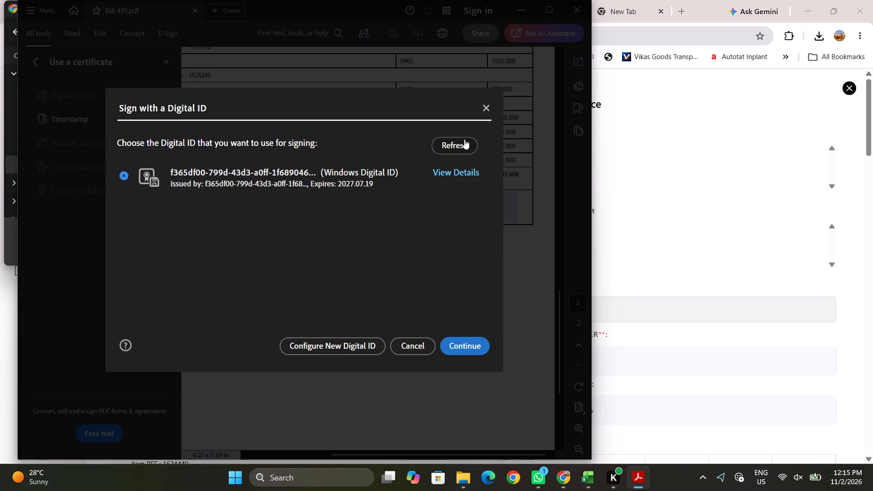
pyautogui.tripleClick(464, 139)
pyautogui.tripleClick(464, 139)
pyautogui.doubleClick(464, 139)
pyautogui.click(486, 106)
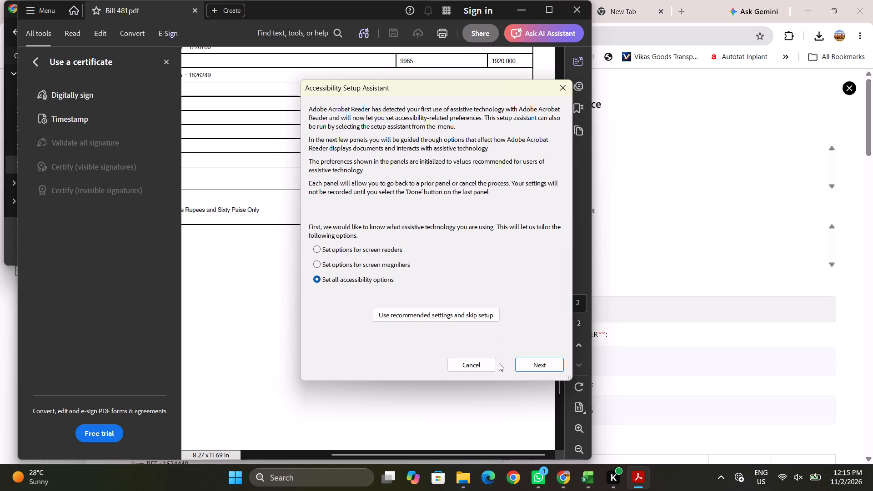
# Complete the Accessibility Setup Assistant with all accessibility options, keeping the preset choices on every screen.
pyautogui.click(528, 364)
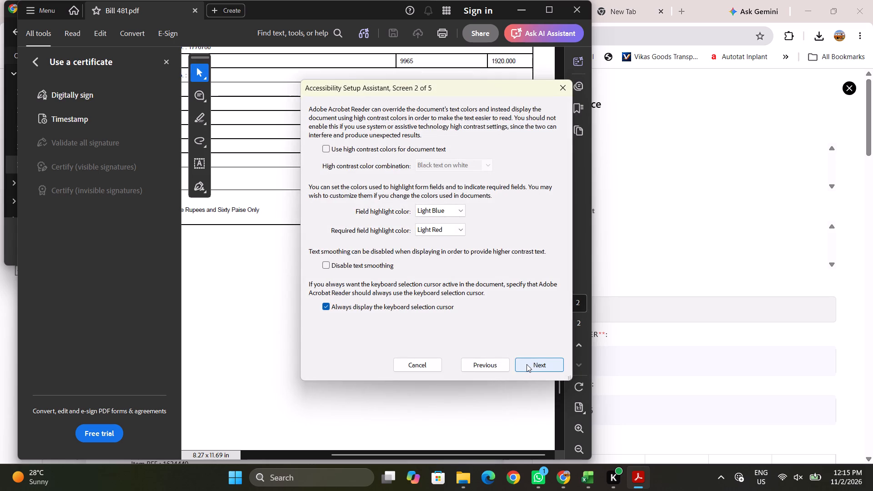
pyautogui.click(526, 364)
pyautogui.click(526, 364)
pyautogui.click(526, 364)
pyautogui.click(526, 364)
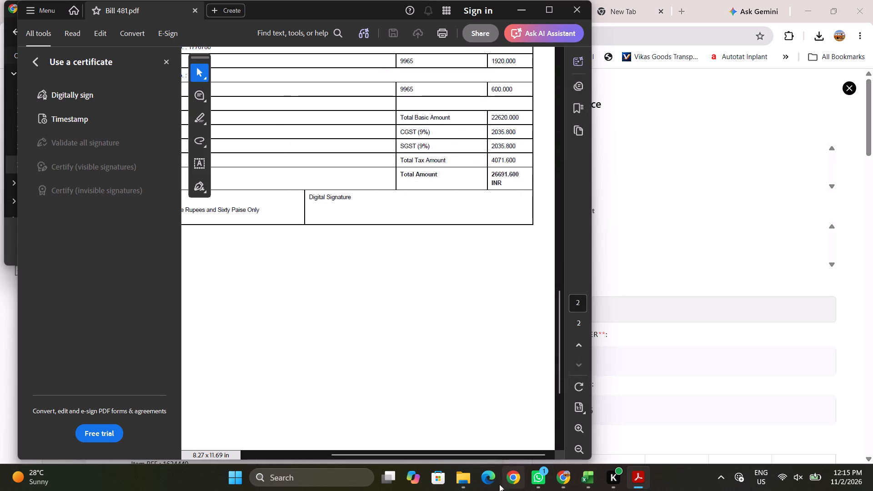
# Switch to File Explorer and open the HyperPKI_230404 CD drive (F:) from This PC.
pyautogui.click(465, 482)
pyautogui.click(412, 397)
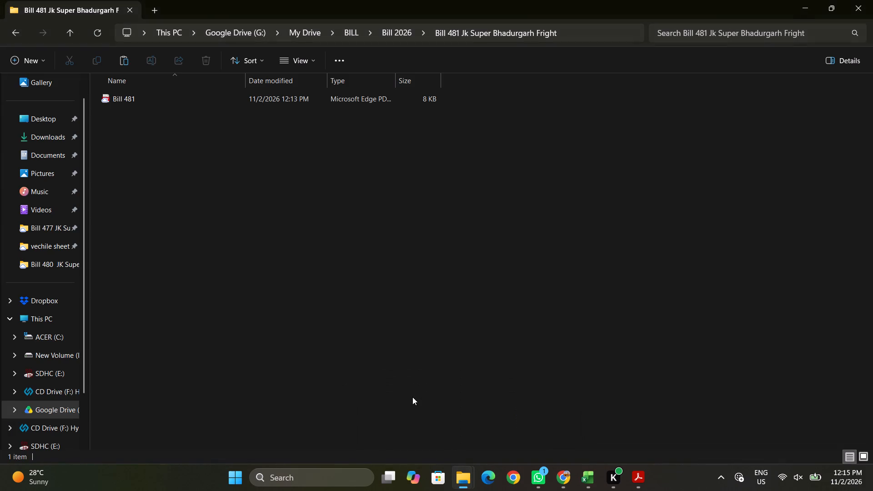
pyautogui.click(70, 26)
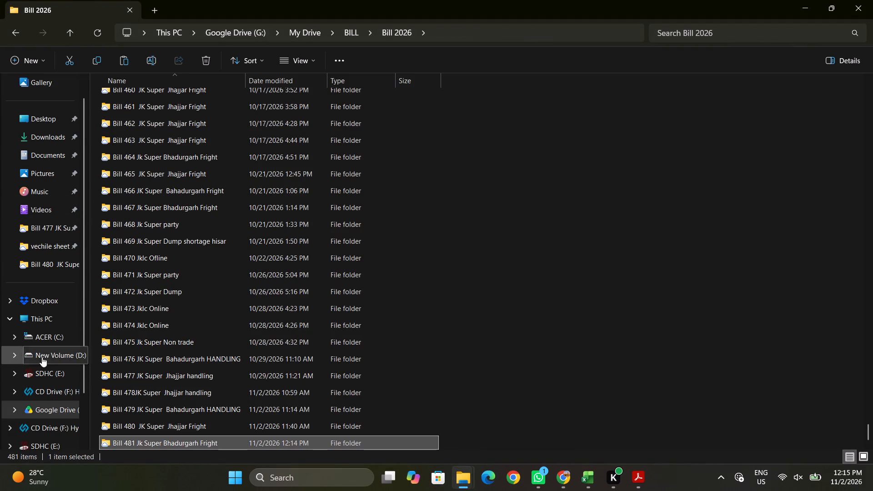
pyautogui.click(48, 324)
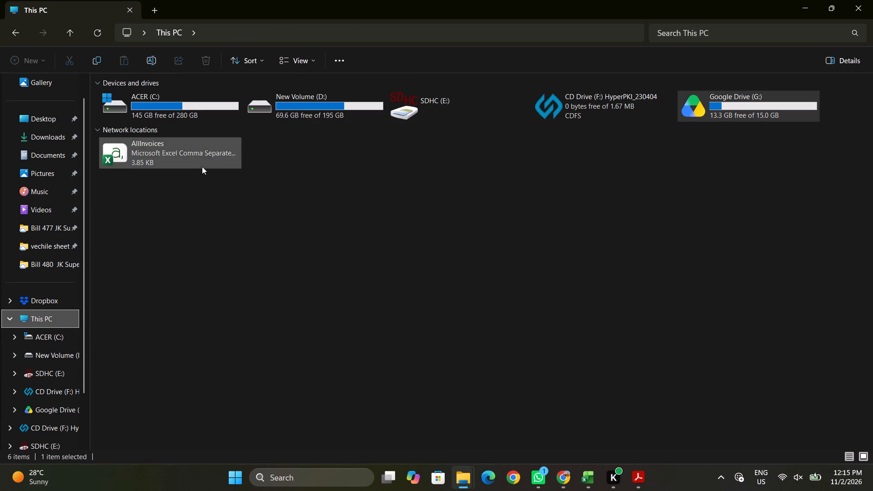
pyautogui.doubleClick(602, 111)
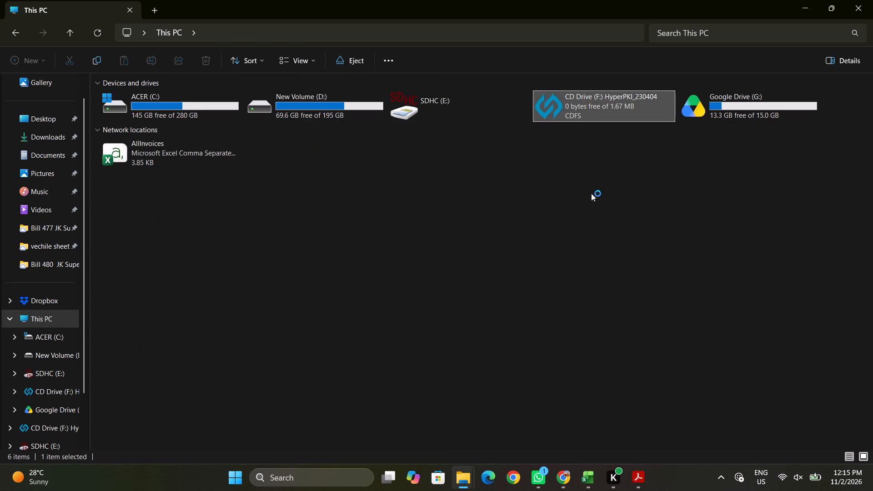